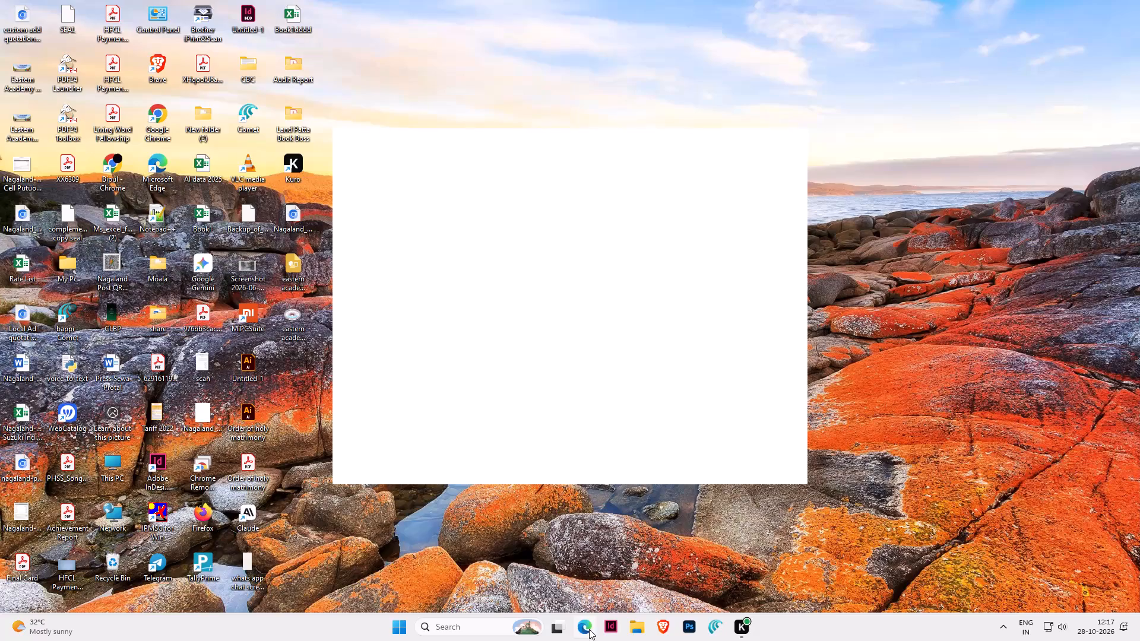
Start Microsoft Edge and Adobe InDesign 2020.
left_click(583, 627)
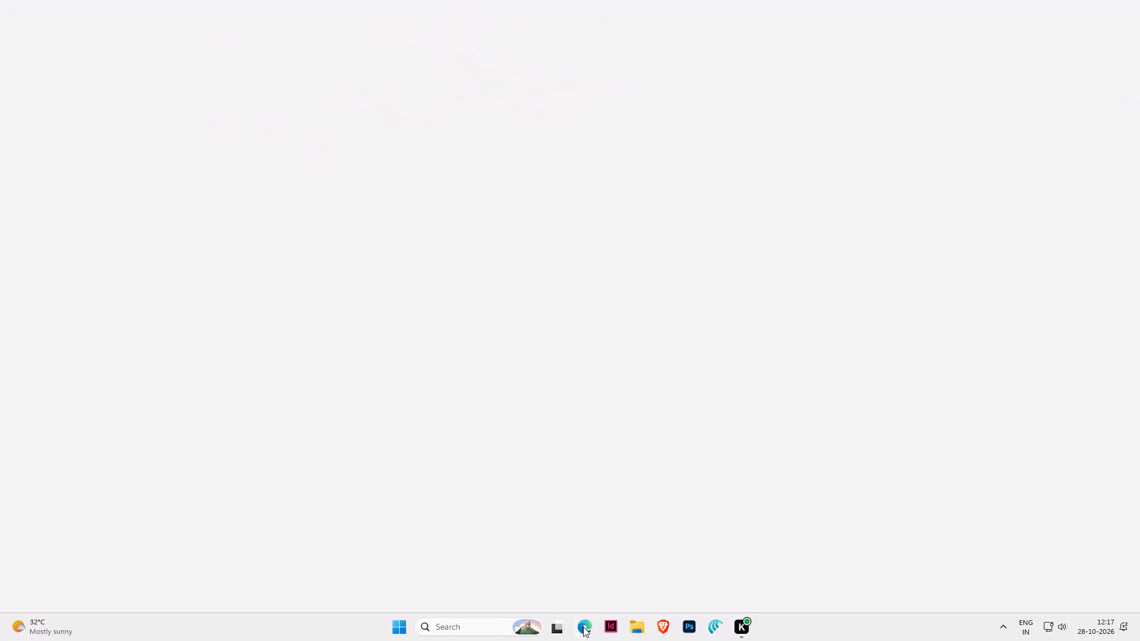
left_click(611, 627)
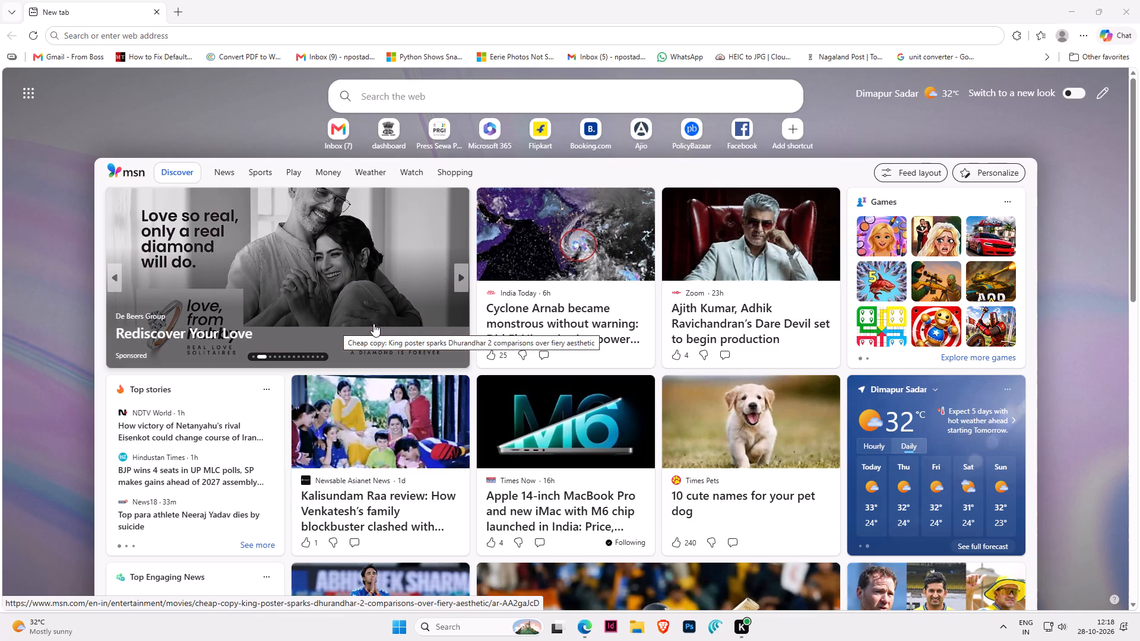
Look through the featured stories in the MSN news carousel in Microsoft Edge.
left_click(116, 274)
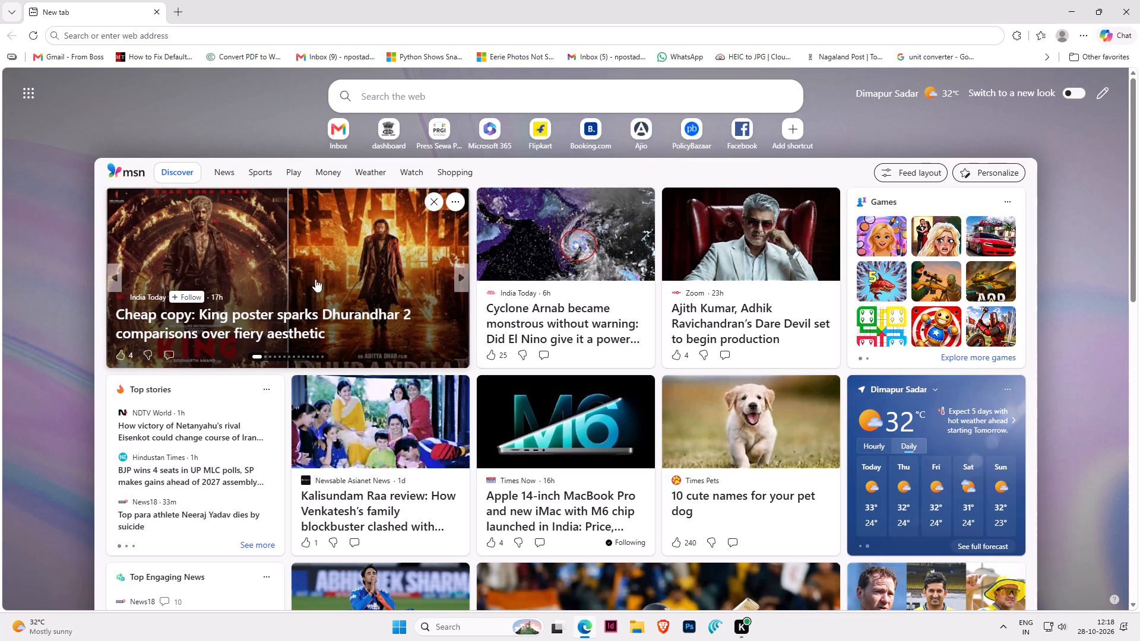
left_click(465, 279)
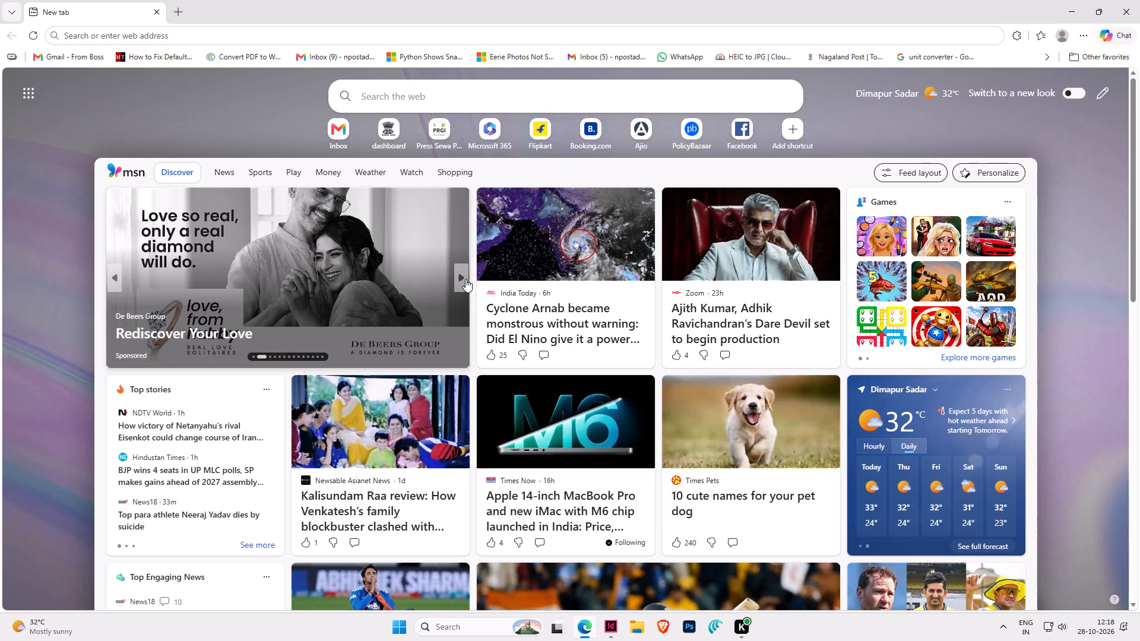
left_click(465, 279)
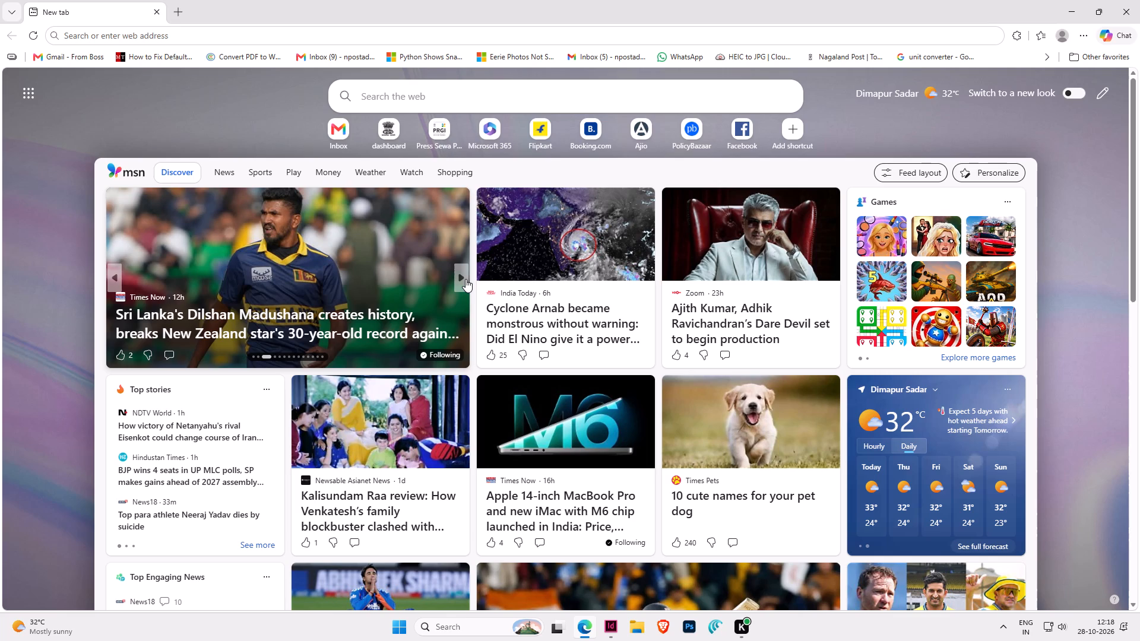
left_click(465, 279)
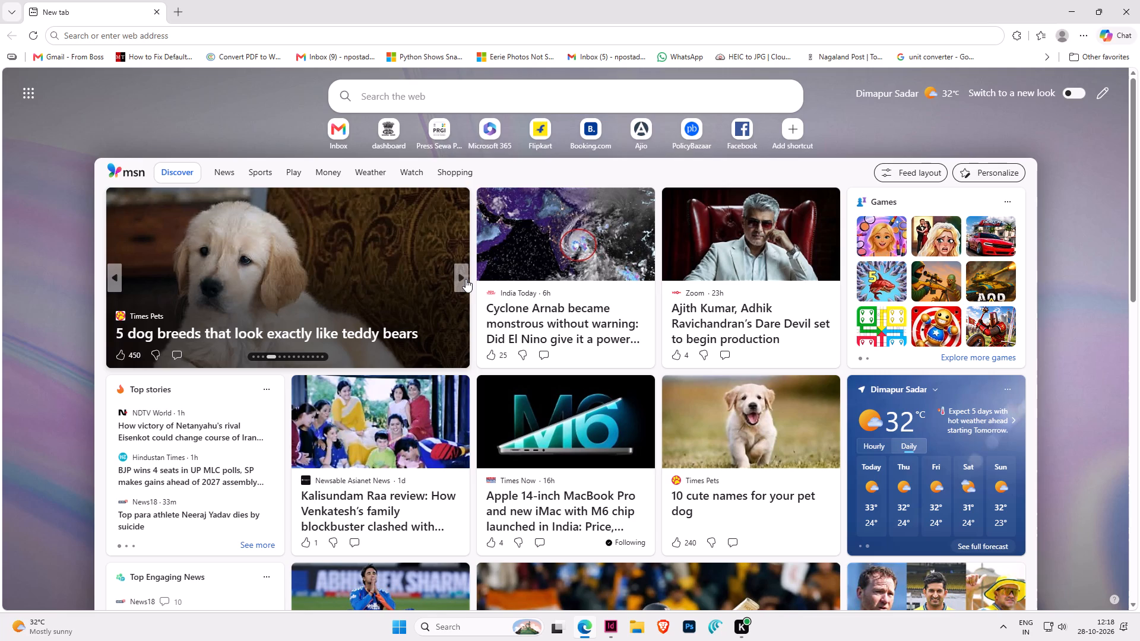
left_click(465, 279)
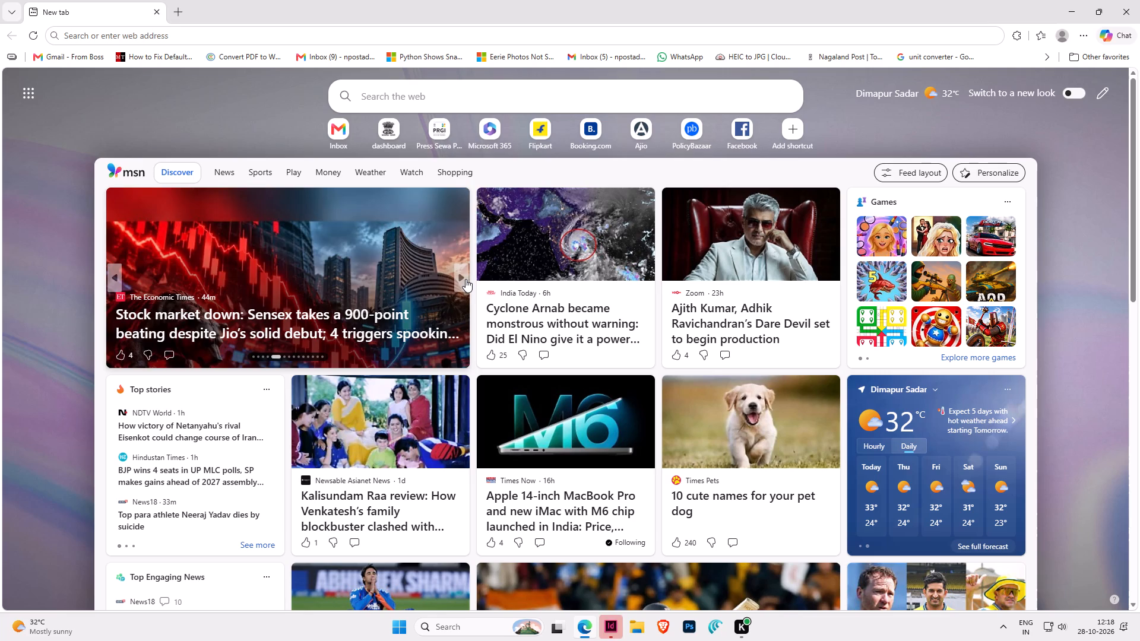
left_click(465, 279)
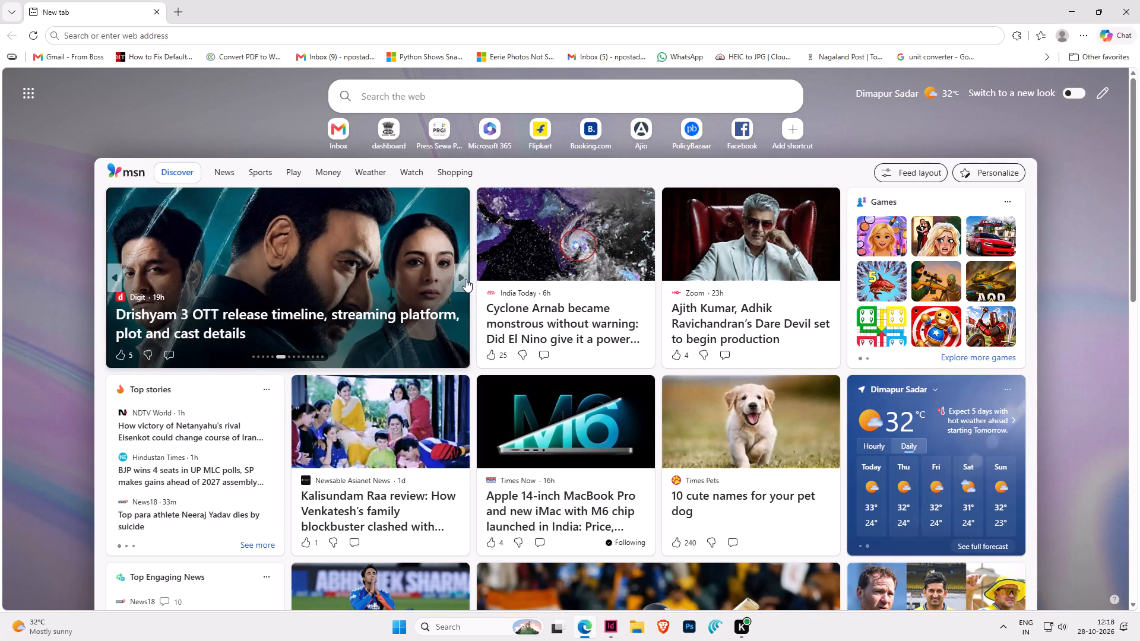
left_click(465, 279)
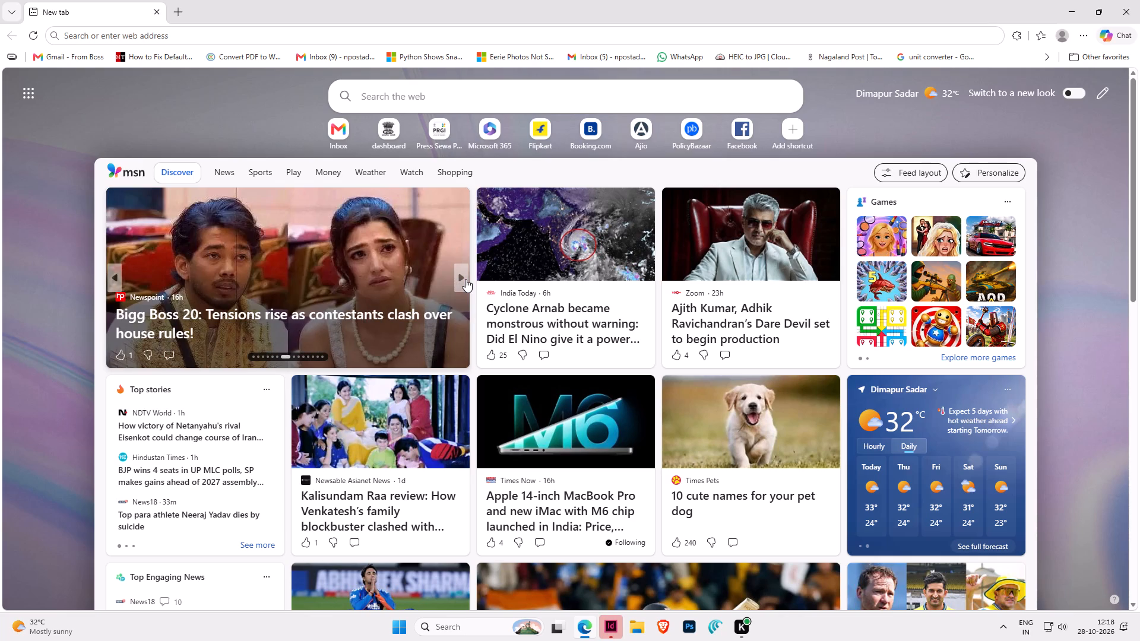
Switch to InDesign and open the recent document Advt for 28 Oct.indd.
left_click(613, 632)
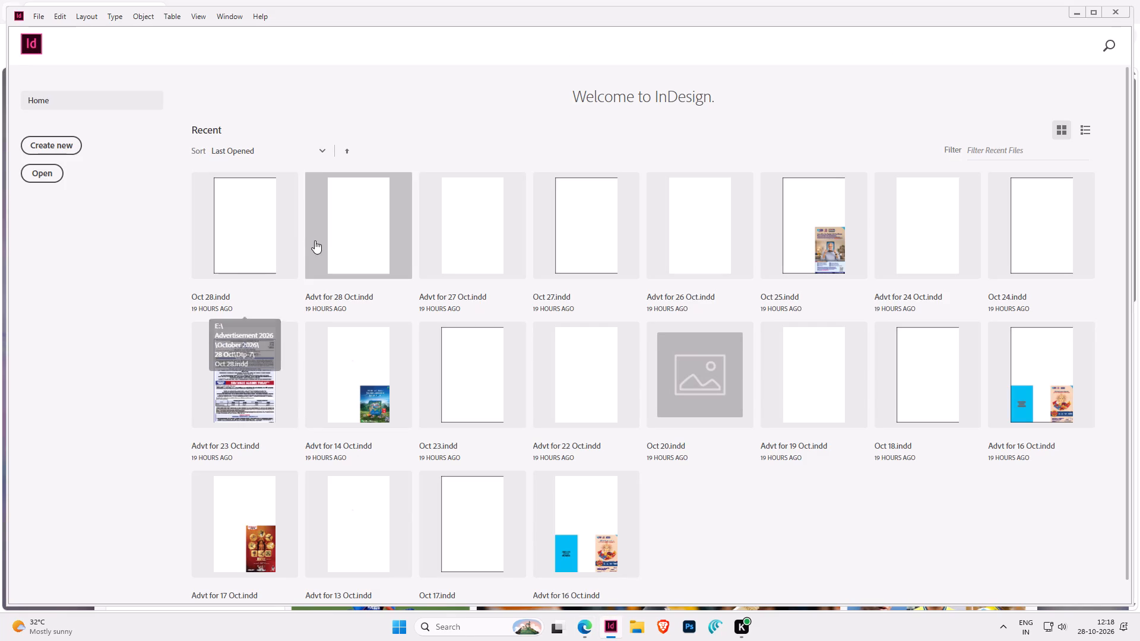
left_click(341, 236)
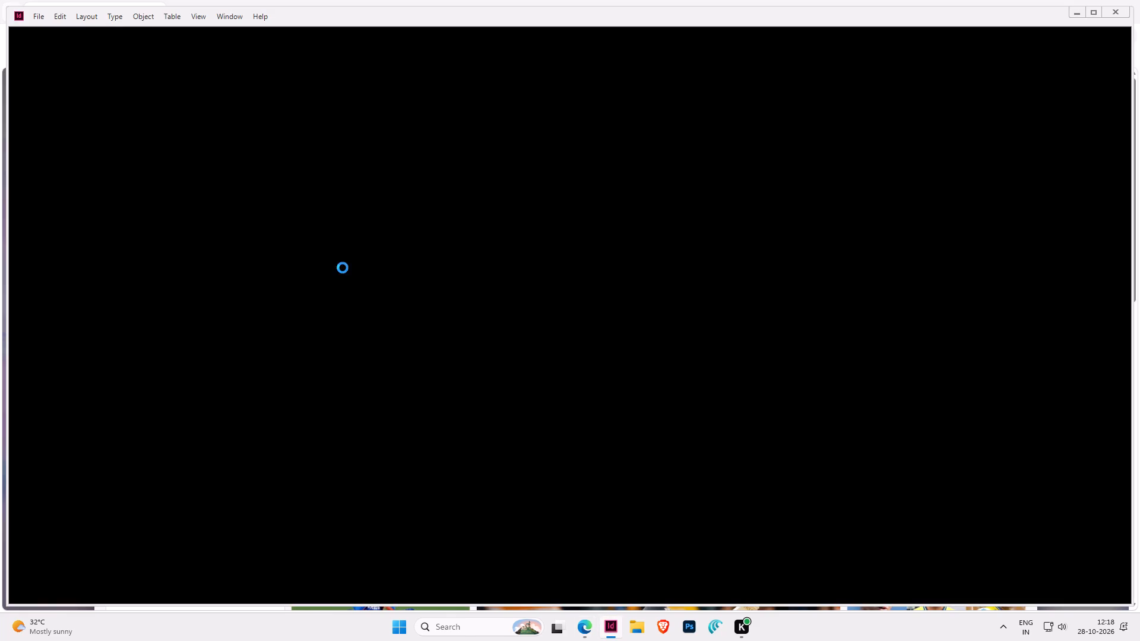
Switch to Microsoft Edge and open the NDTV Profit story on the fastest T20I hundreds in a new tab.
left_click(583, 629)
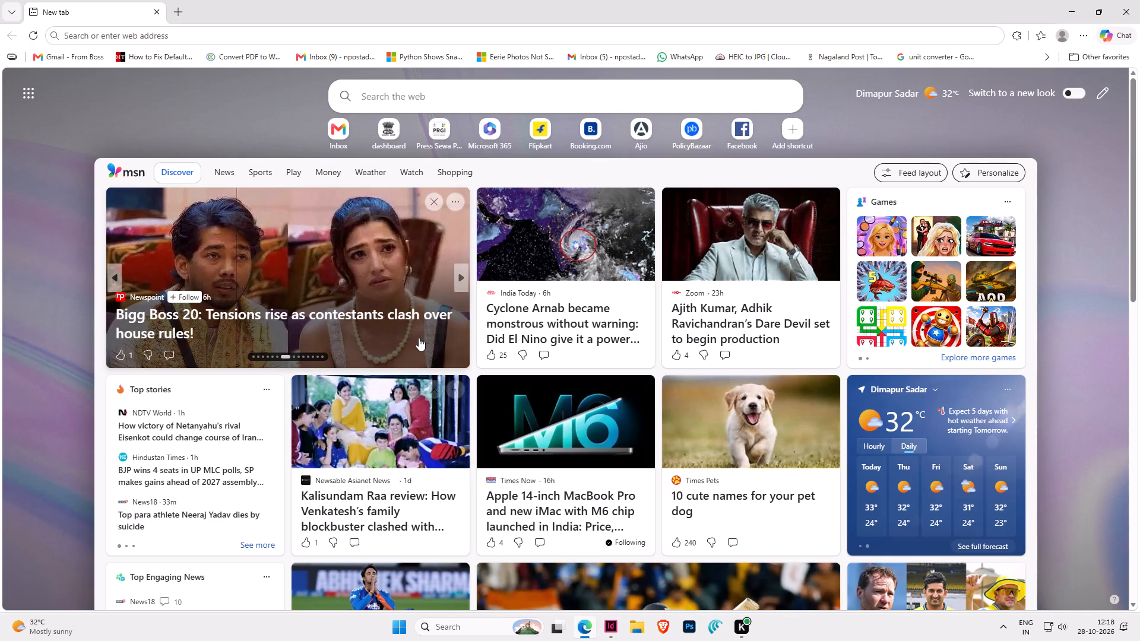
scroll(476, 336, "down", 2)
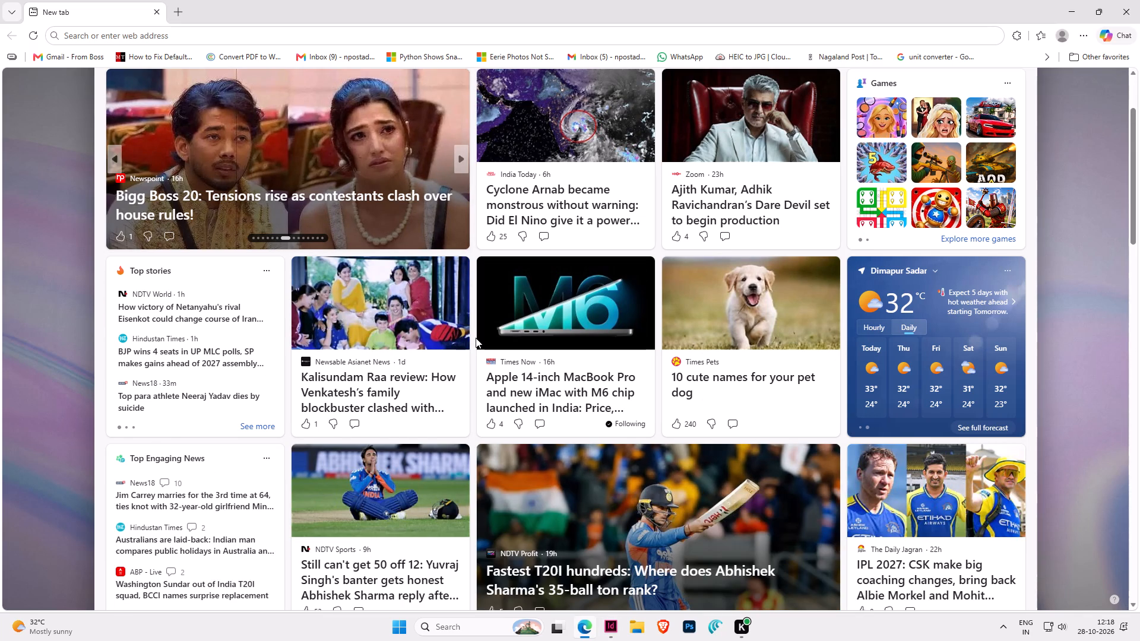
scroll(476, 338, "down", 1)
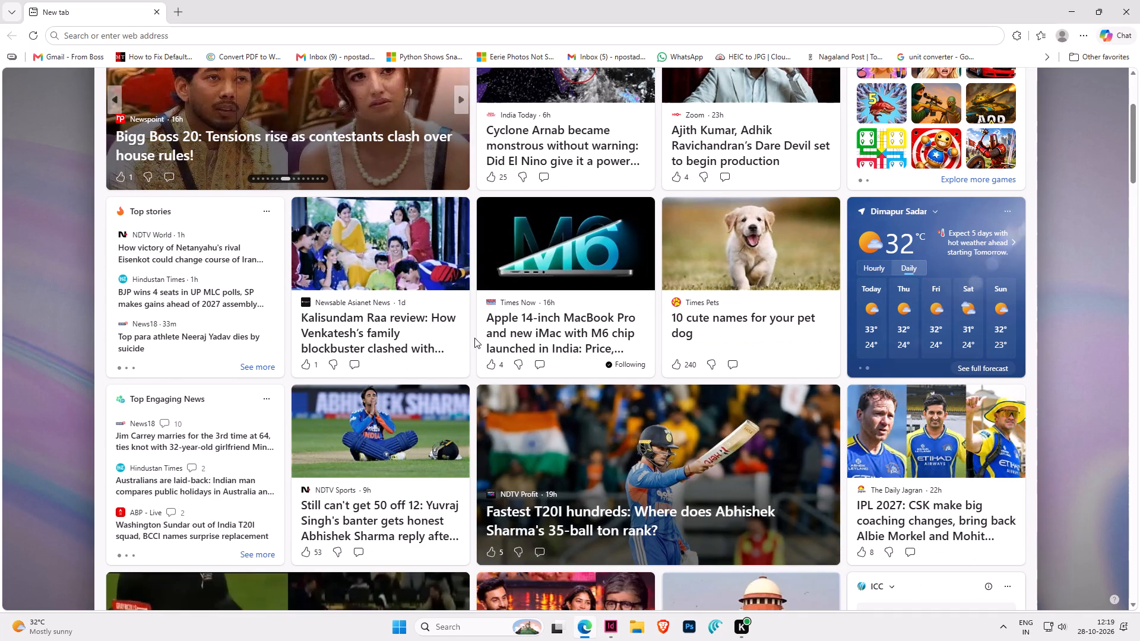
right_click(553, 521)
left_click(606, 192)
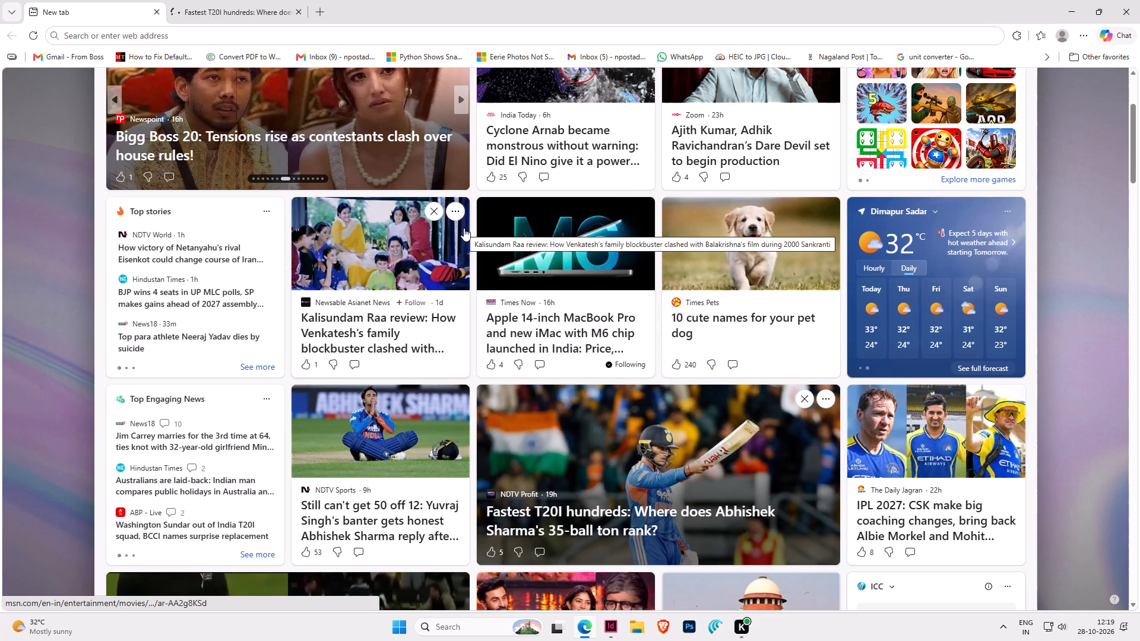
Continue through the remaining featured stories in the MSN news carousel.
scroll(330, 212, "up", 3)
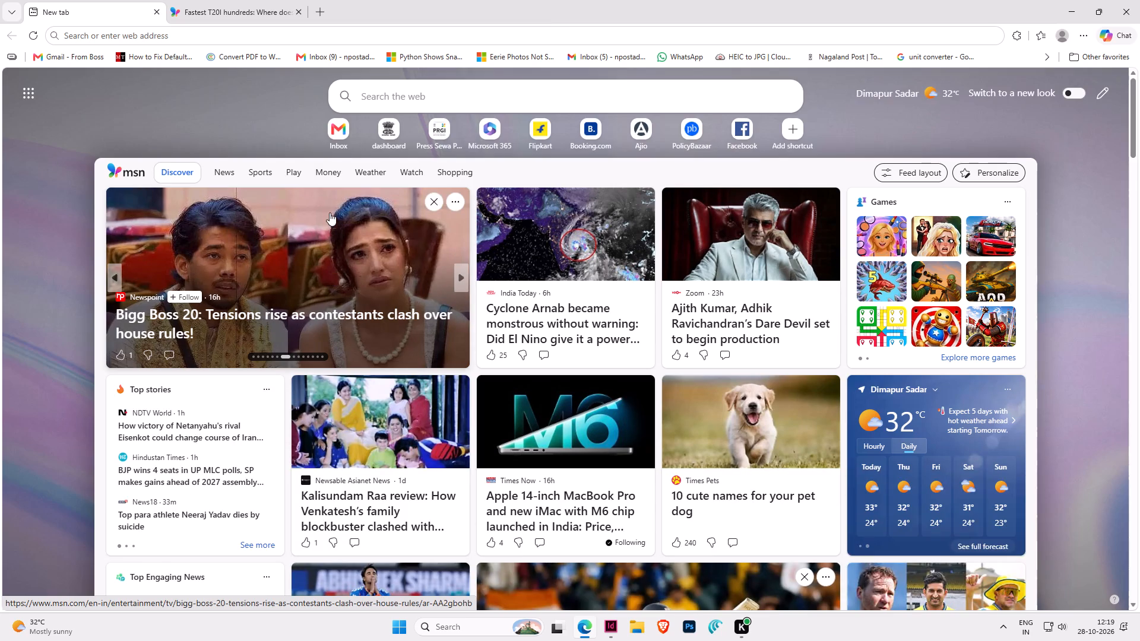
left_click(463, 271)
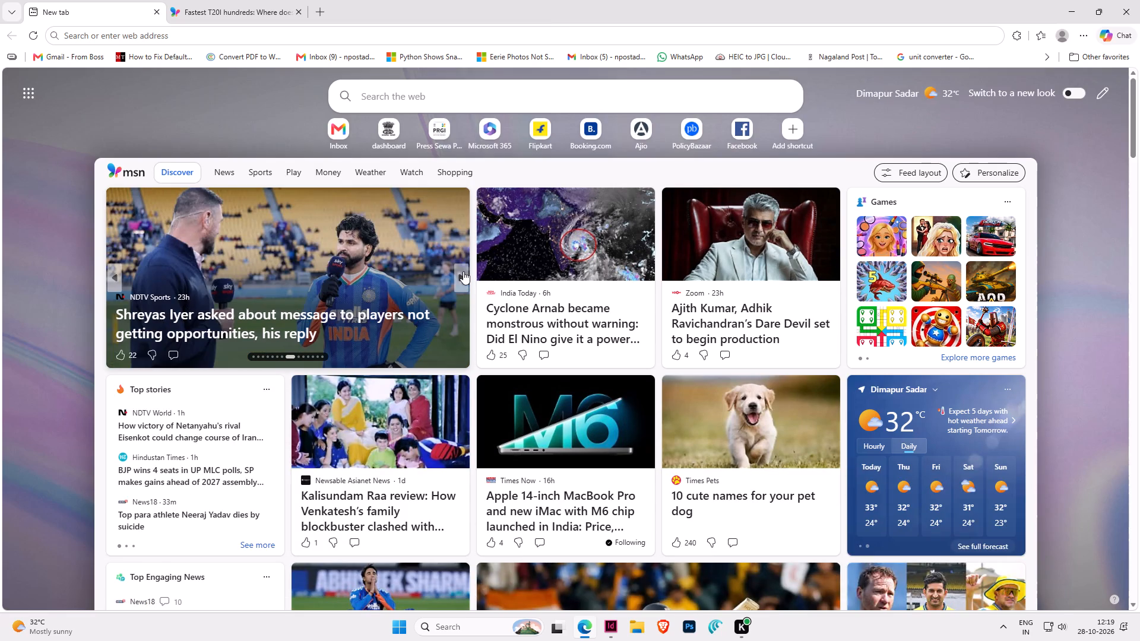
left_click(463, 271)
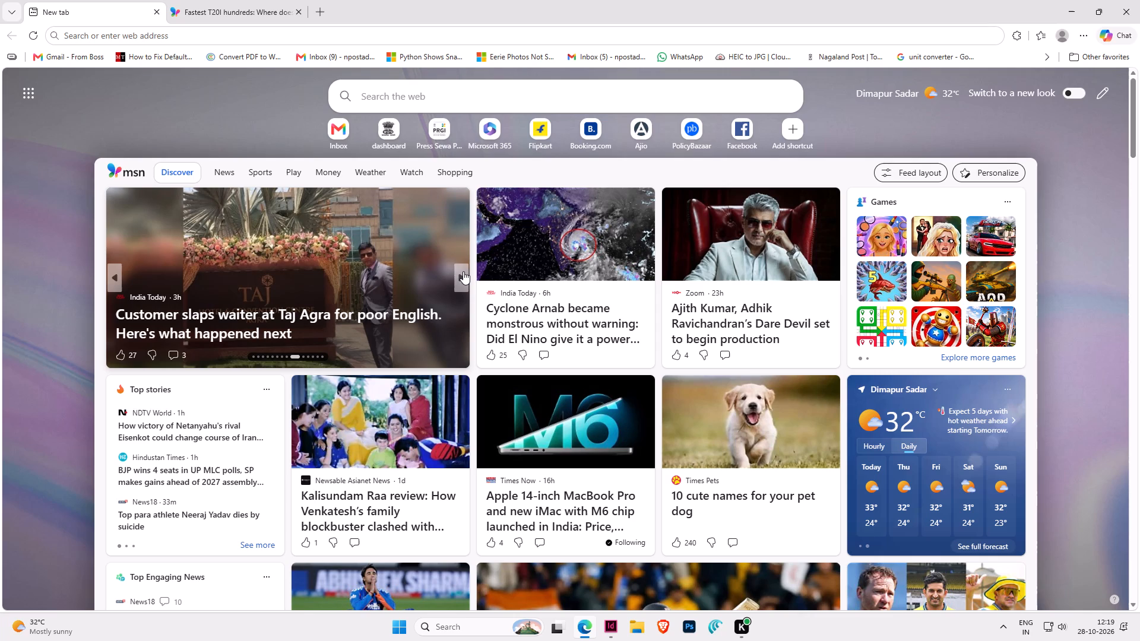
left_click(463, 271)
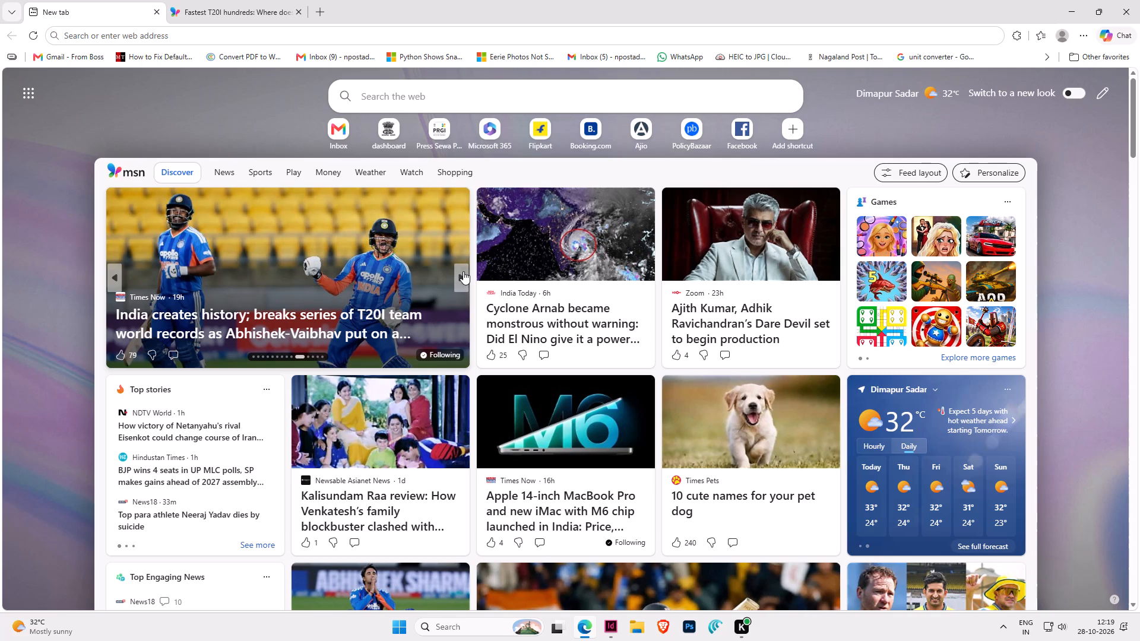
left_click(463, 271)
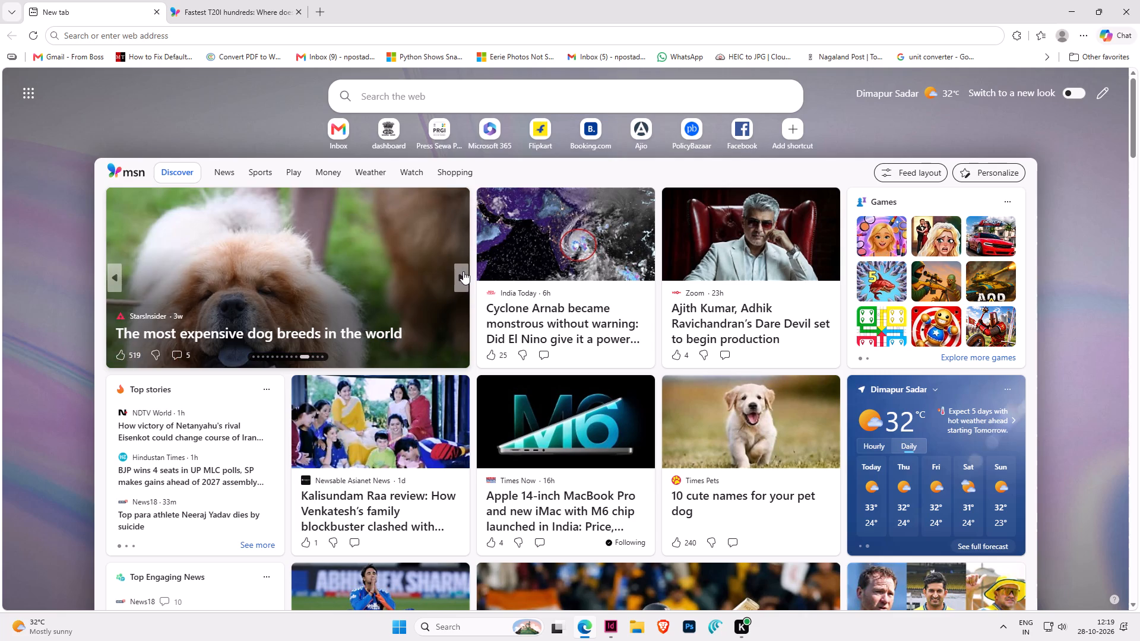
left_click(463, 271)
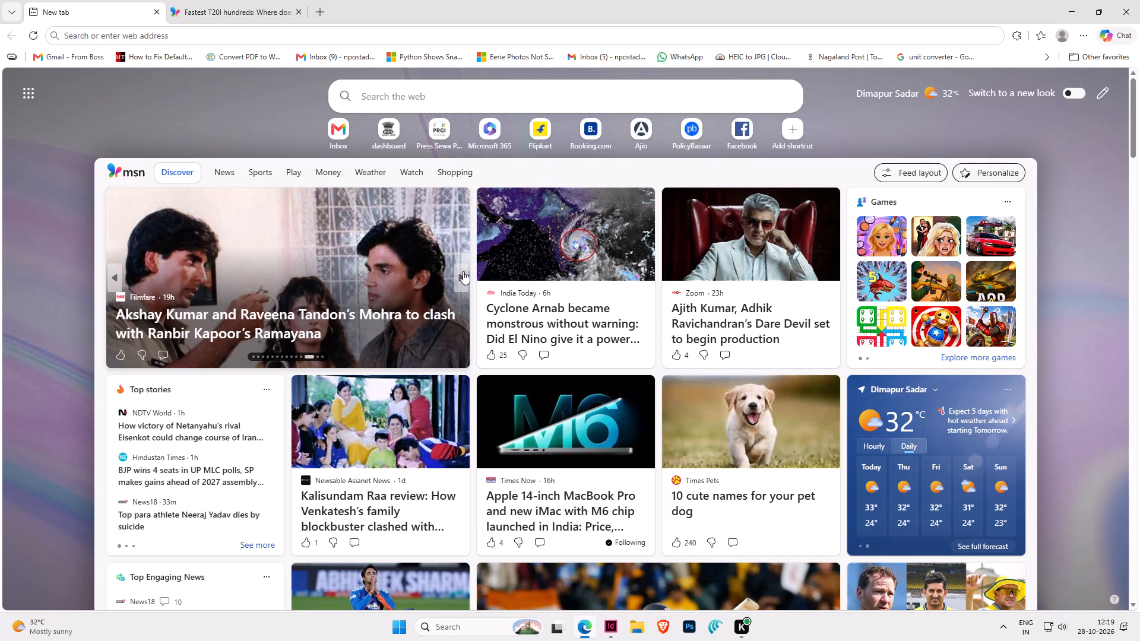
left_click(463, 277)
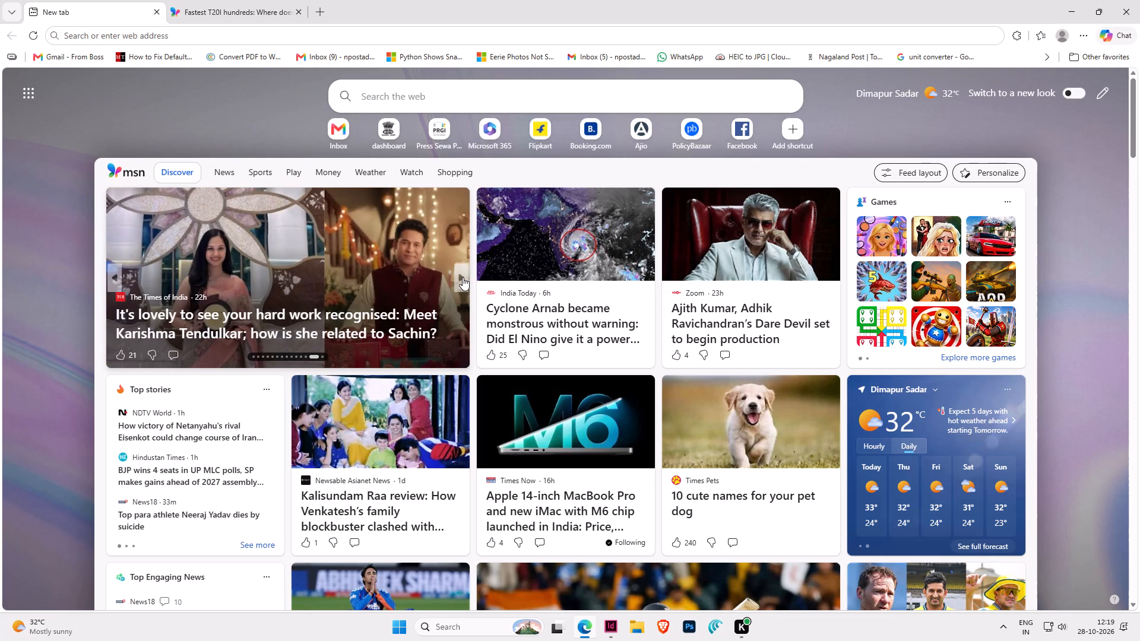
Browse the next two featured stories in the MSN news carousel.
left_click(463, 277)
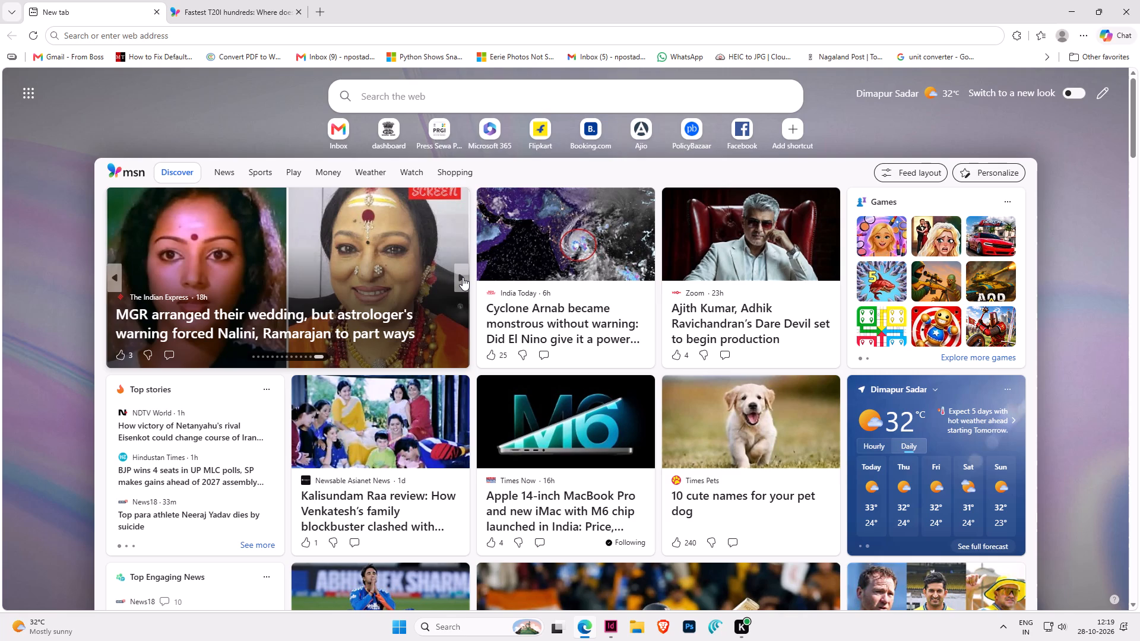
left_click(463, 277)
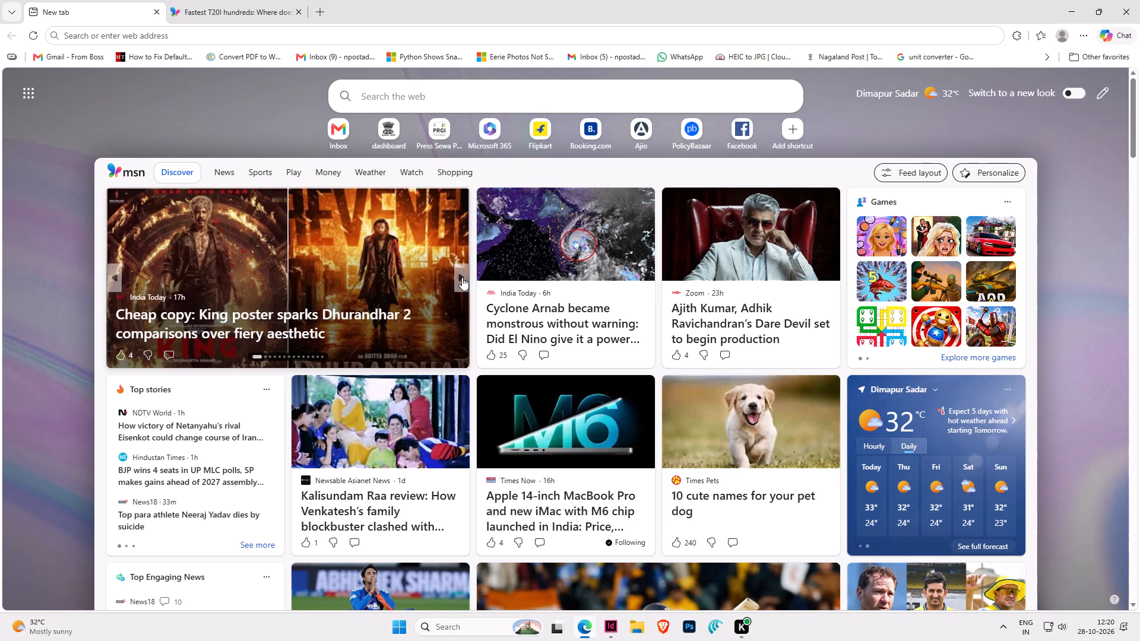
Switch to the already open NDTV Profit story on the fastest T20I hundreds.
left_click(229, 7)
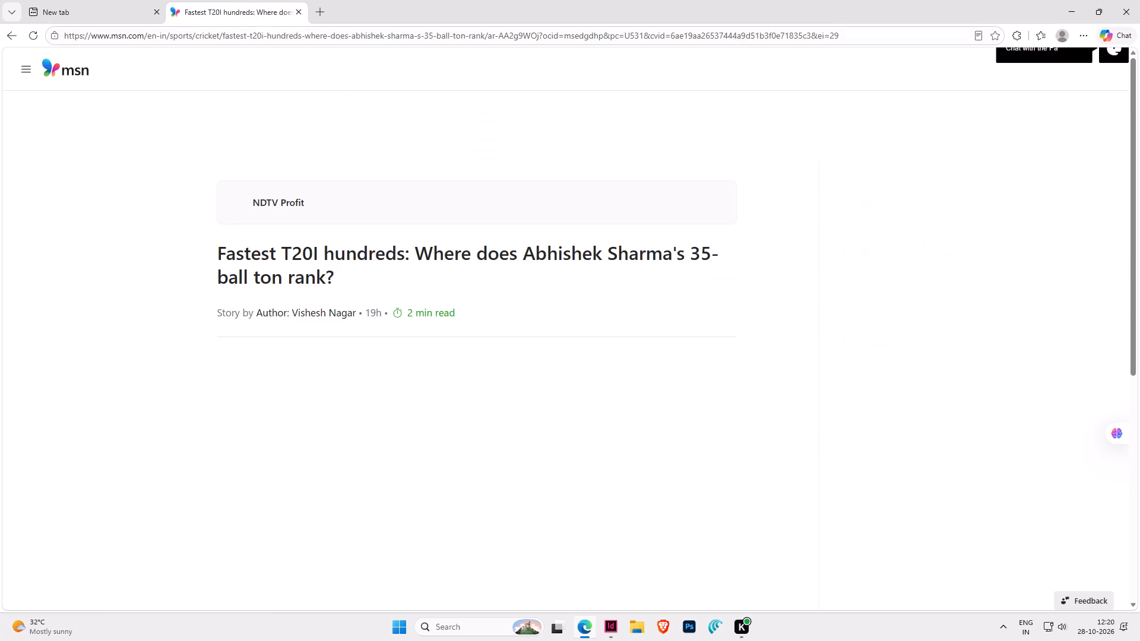
Open a new blank browser tab alongside the NDTV Profit story.
left_click(319, 7)
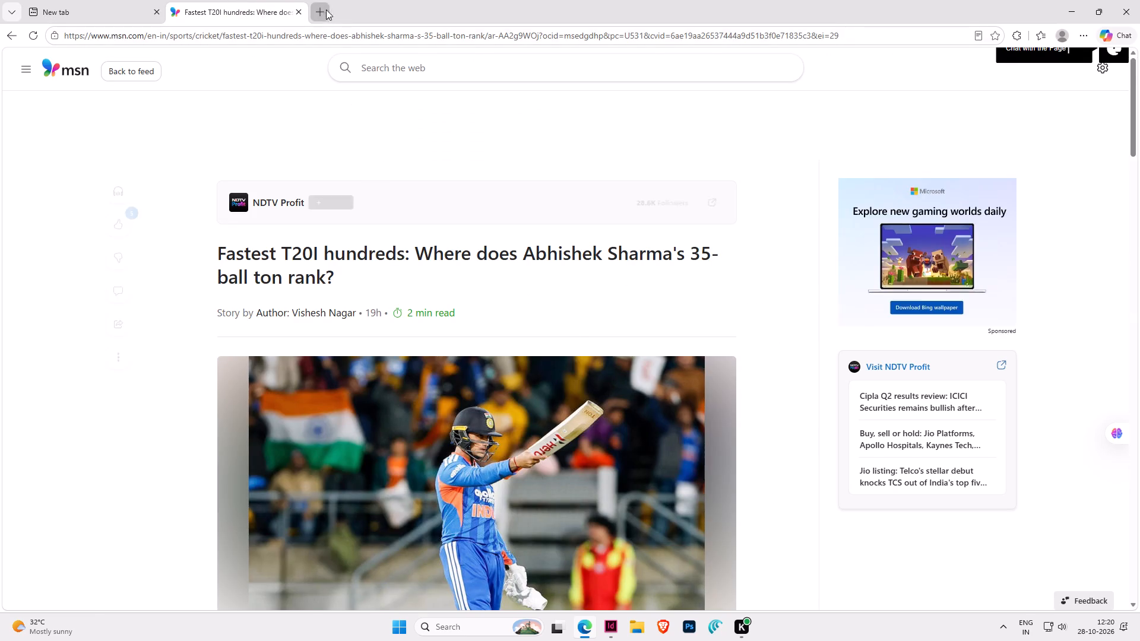
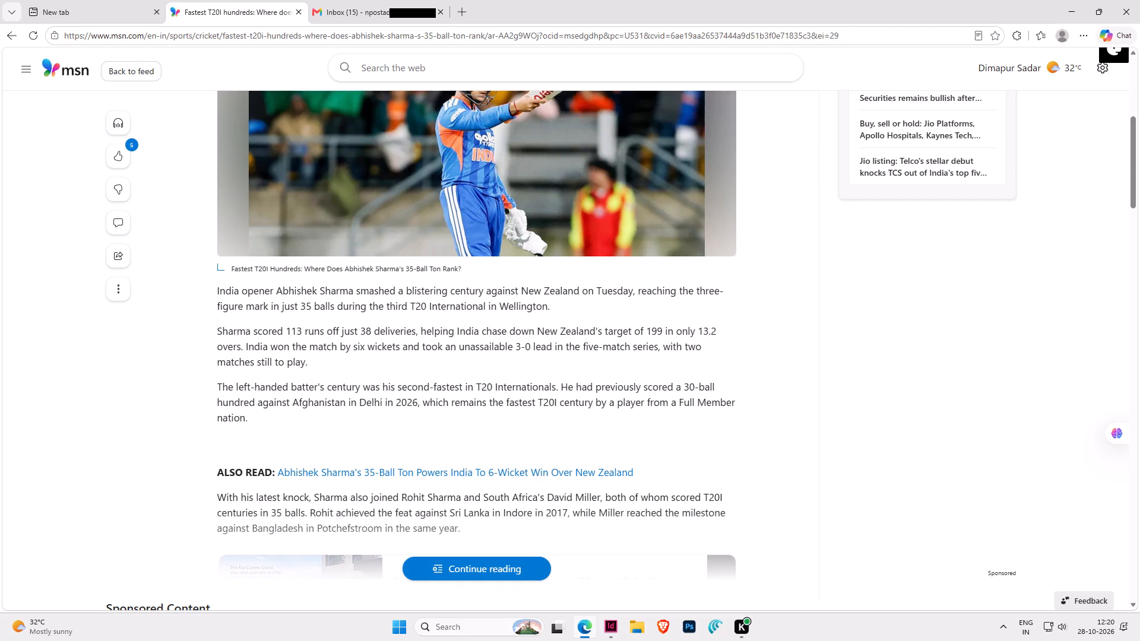
Expand the full article on the fastest T20I hundreds and read through to the Full Members table.
scroll(385, 170, "down", 1)
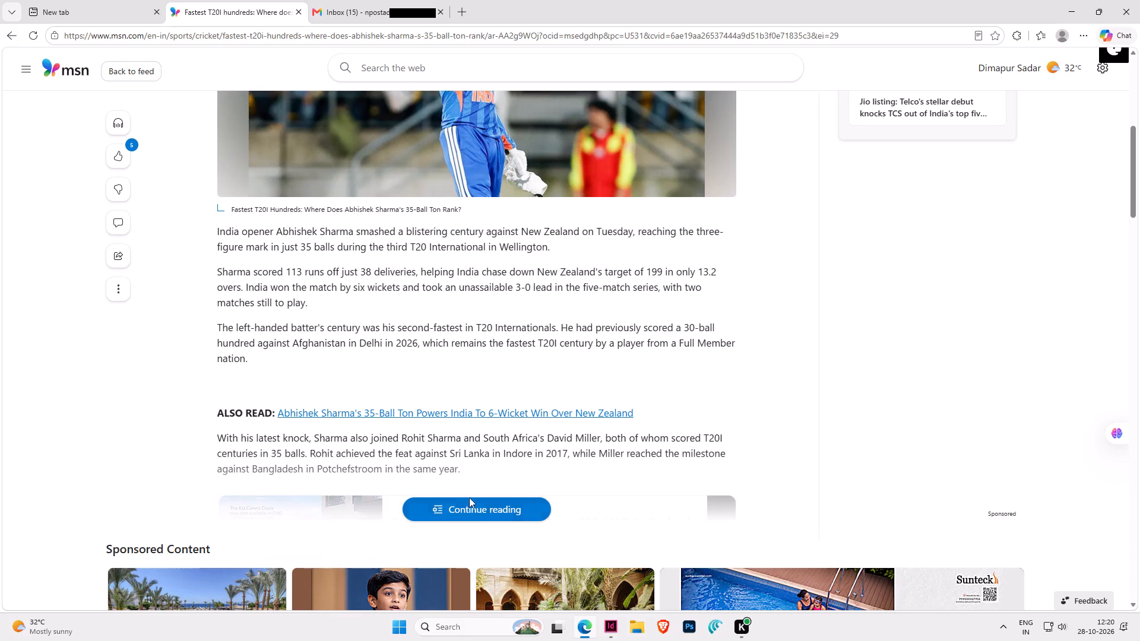
left_click(471, 504)
scroll(441, 409, "down", 1)
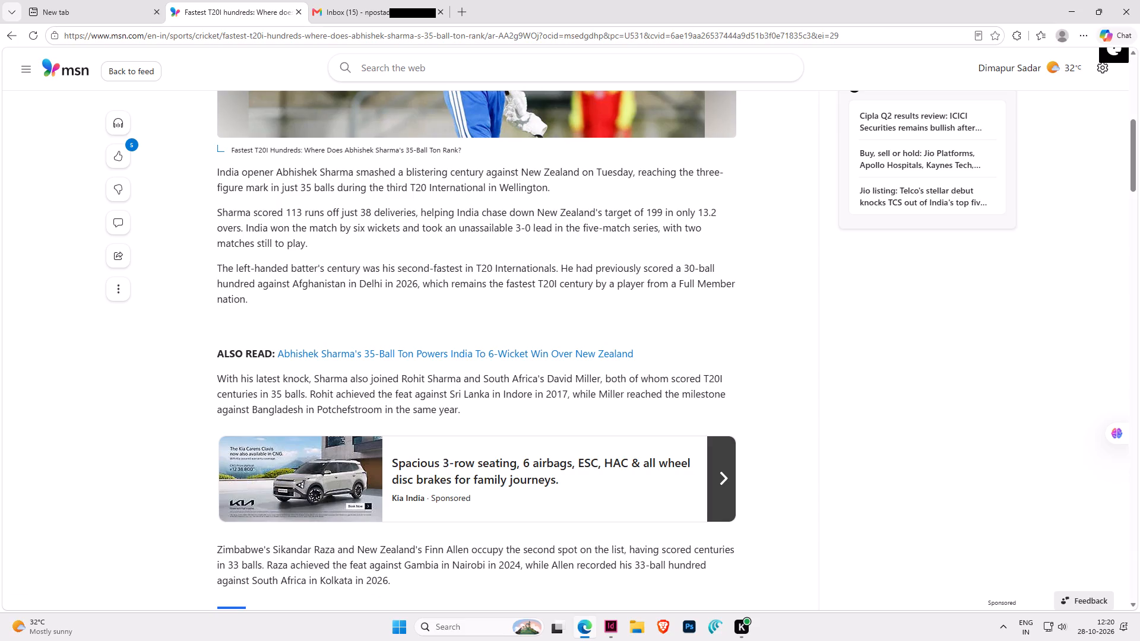
scroll(278, 395, "down", 3)
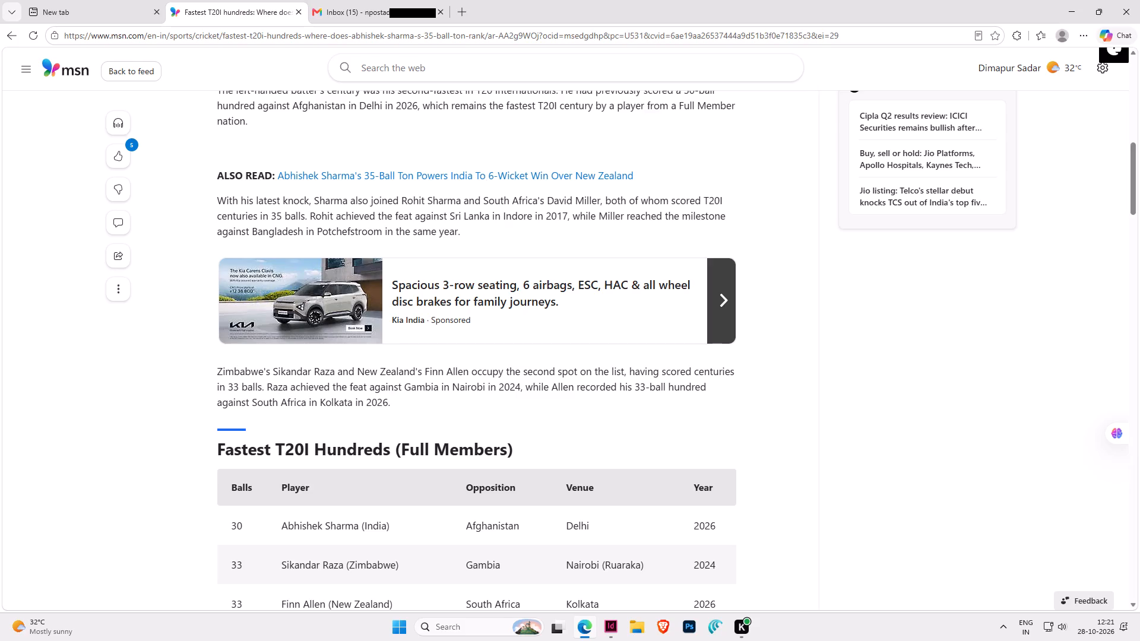
scroll(282, 386, "down", 1)
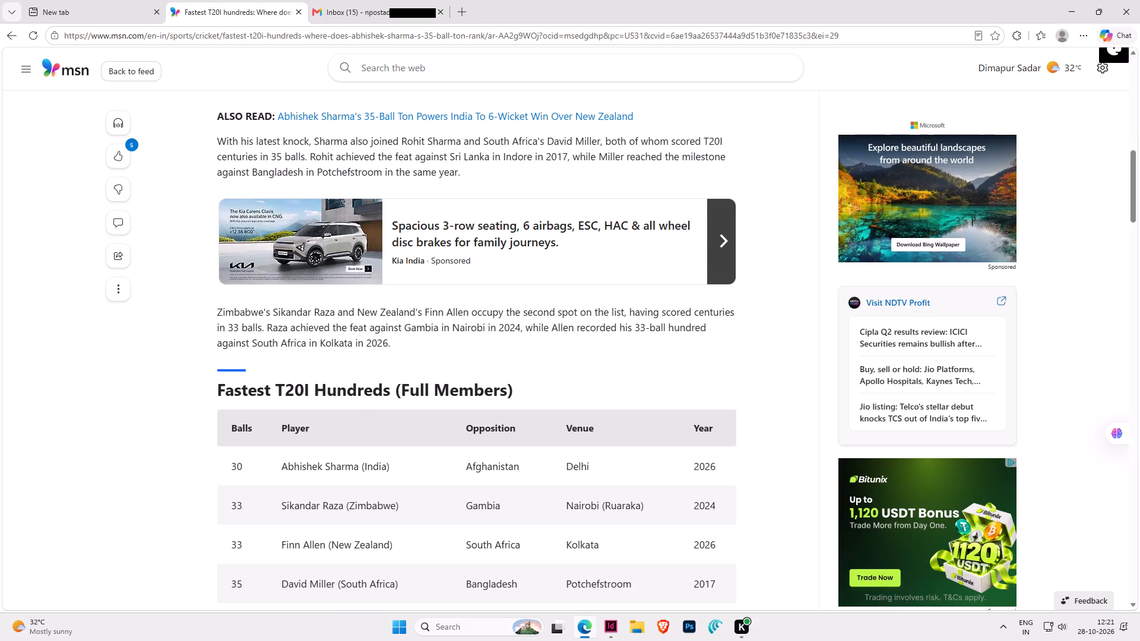
scroll(282, 386, "down", 1)
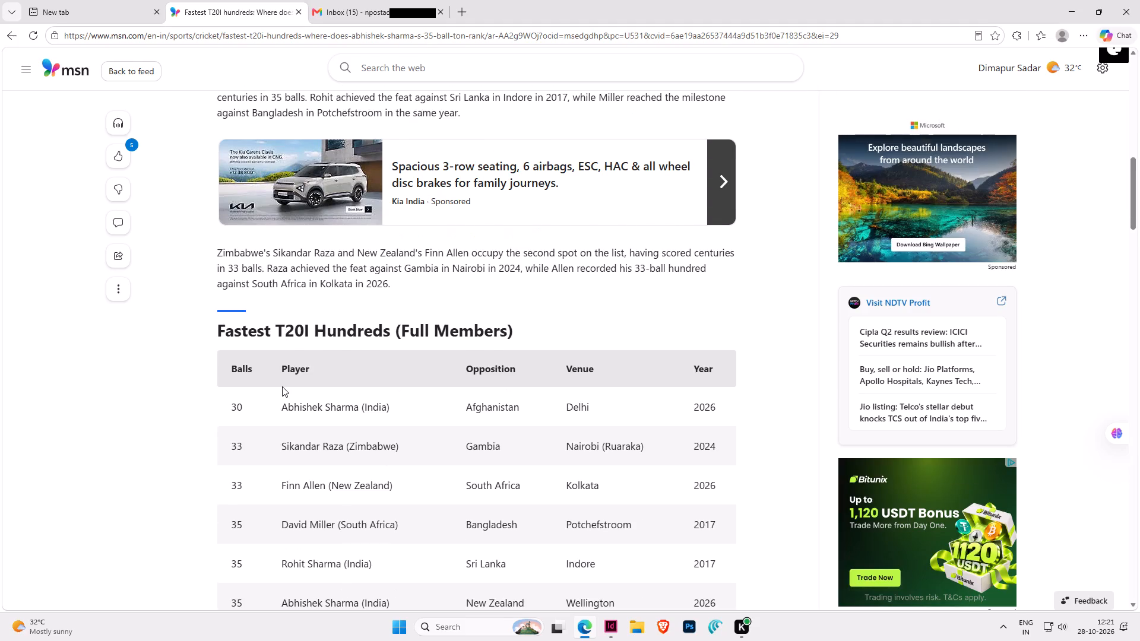
scroll(282, 386, "down", 1)
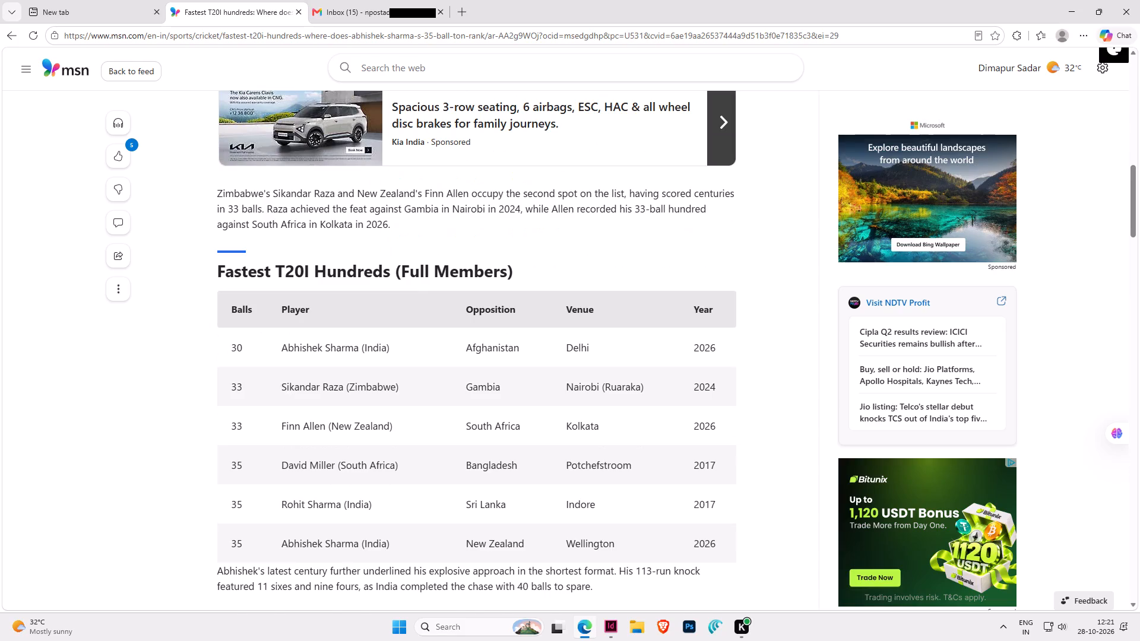
scroll(282, 386, "down", 1)
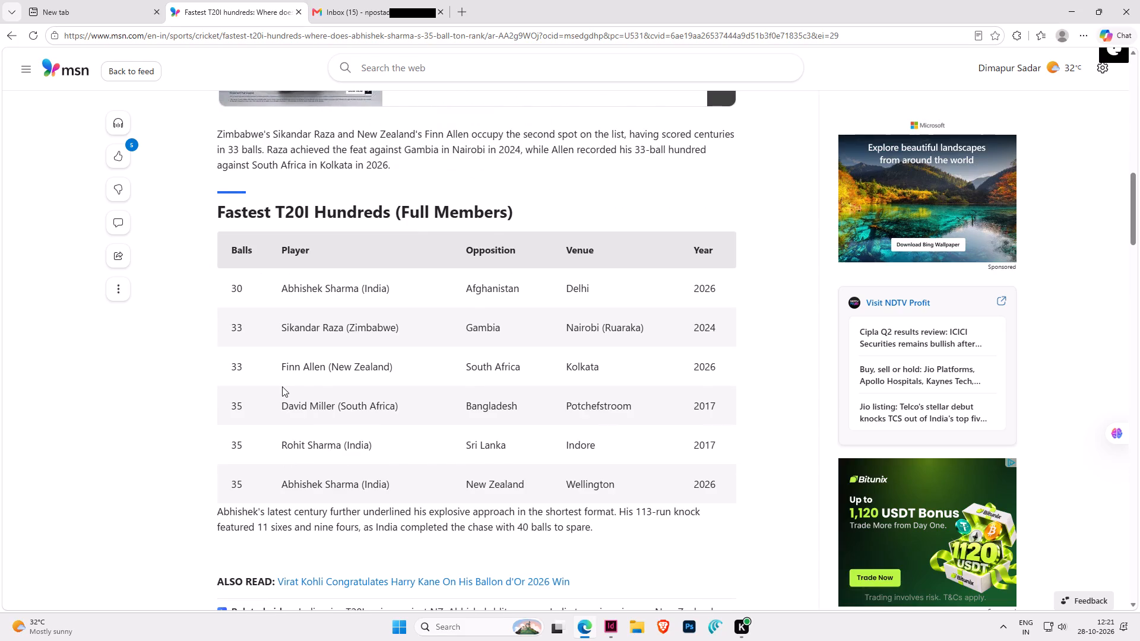
Read the Fastest T20I Hundreds (Full Members) table and the paragraph beneath it in the article.
scroll(282, 386, "down", 1)
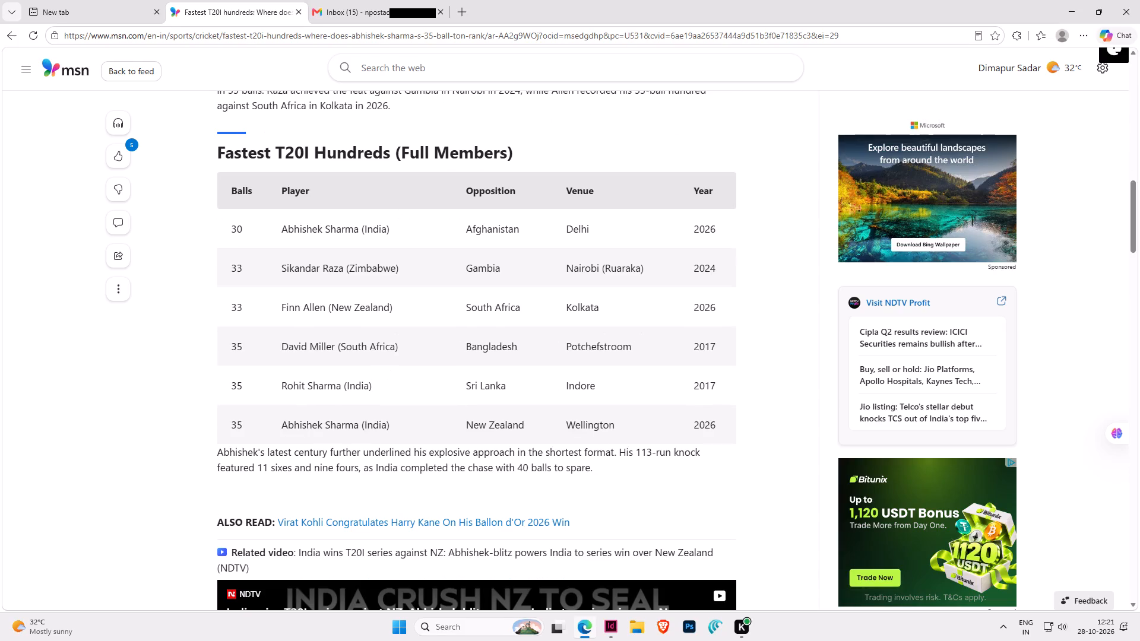
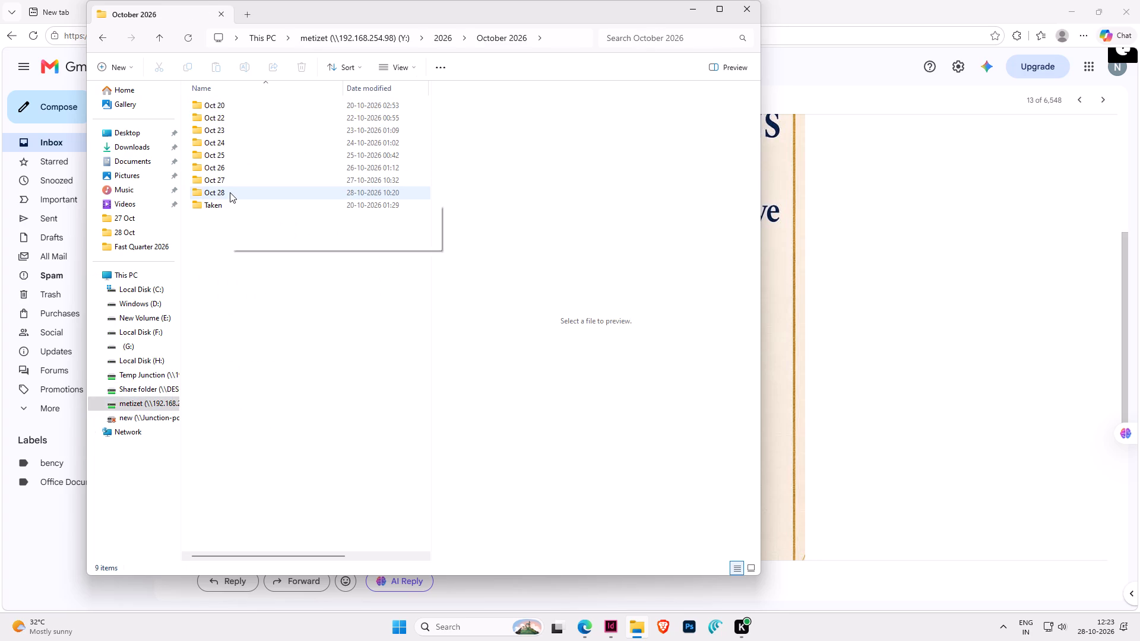
Open the 28-NP-10 PDF from the Oct 28 folder in Acrobat and examine the felicitation advertisement on the newspaper page.
double_click(230, 192)
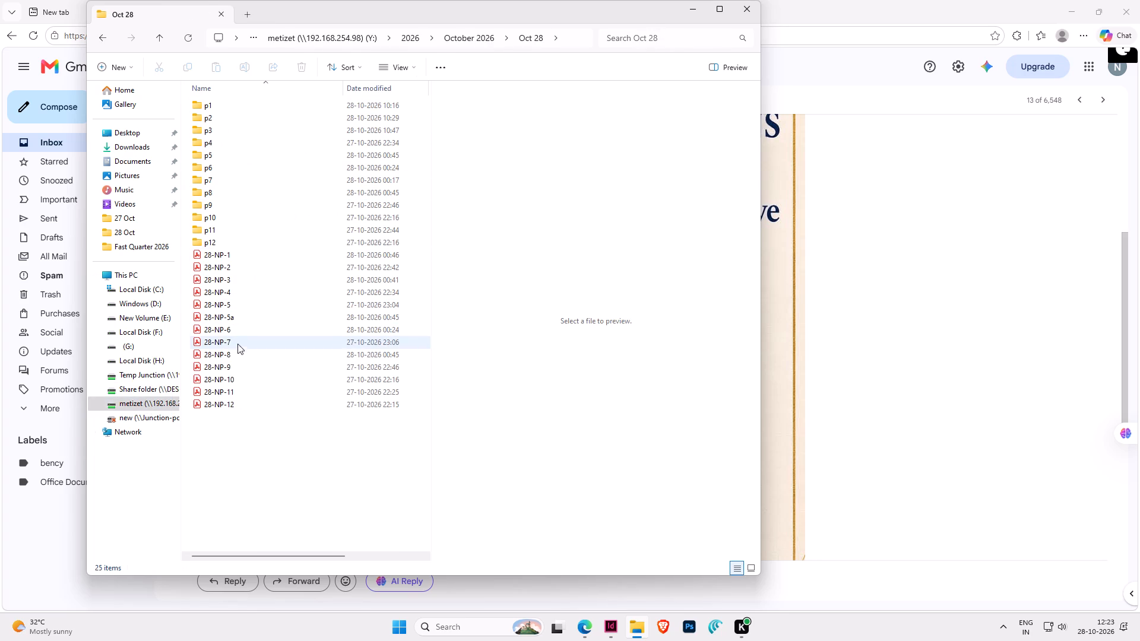
double_click(236, 377)
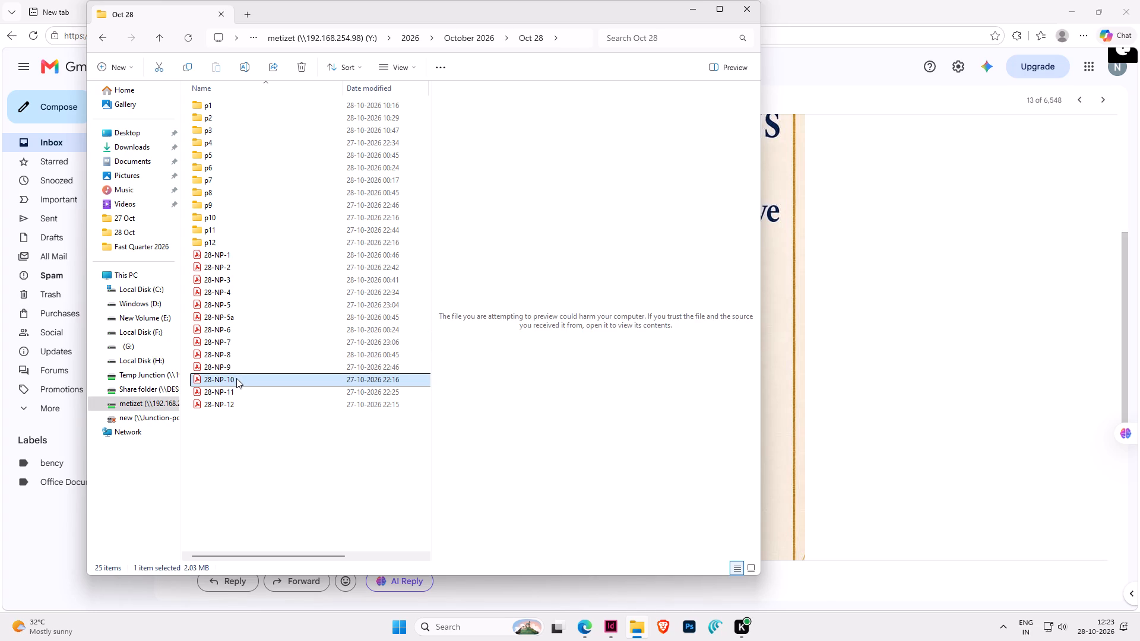
scroll(822, 389, "down", 17)
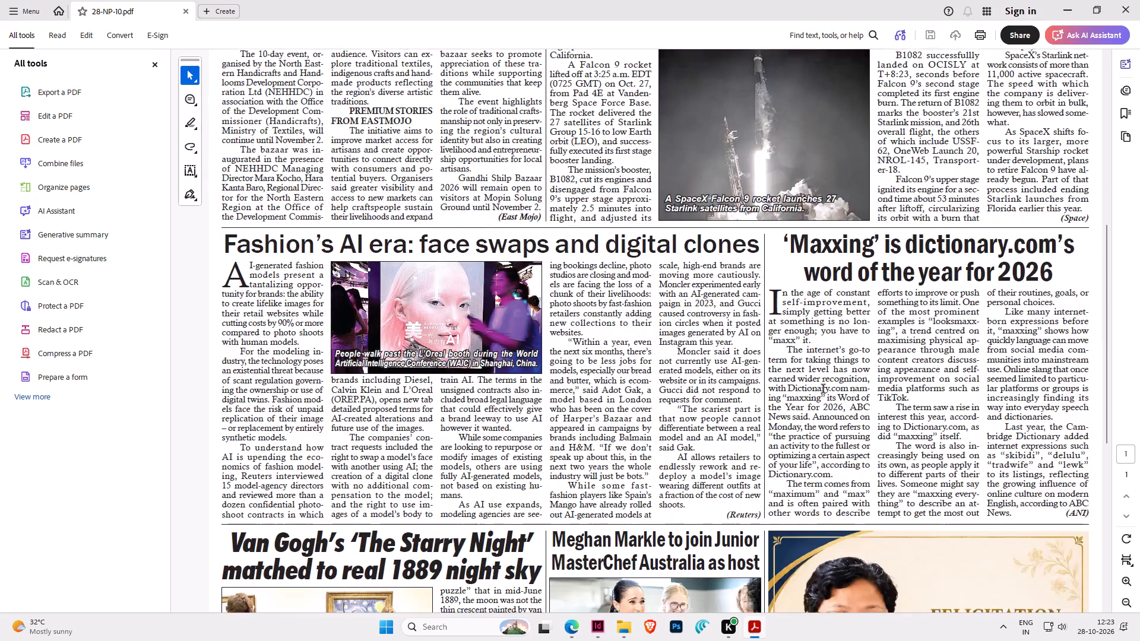
scroll(824, 389, "down", 5)
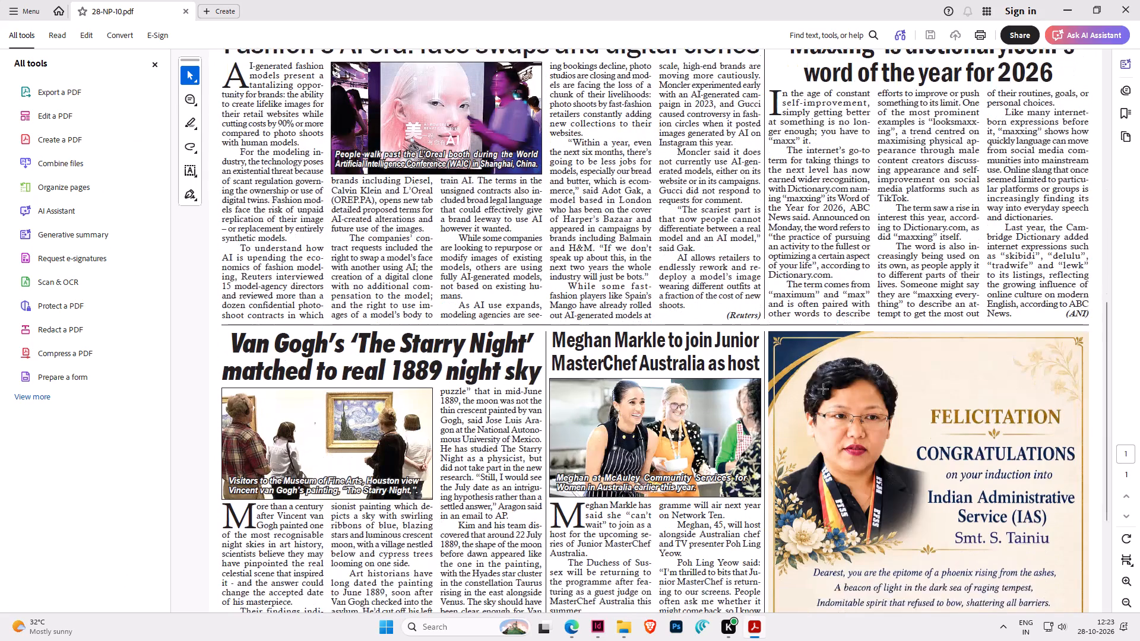
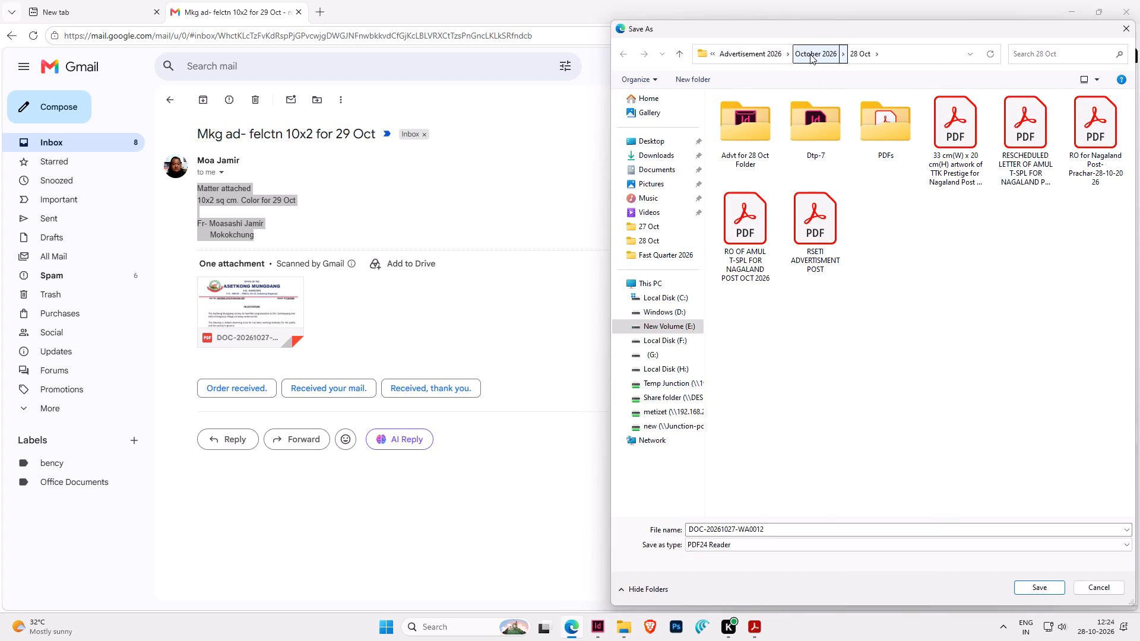
Create a folder named 29 Oct inside October 2026 and save the emailed PDF DOC-20261027-WA0012 in it.
left_click(696, 78)
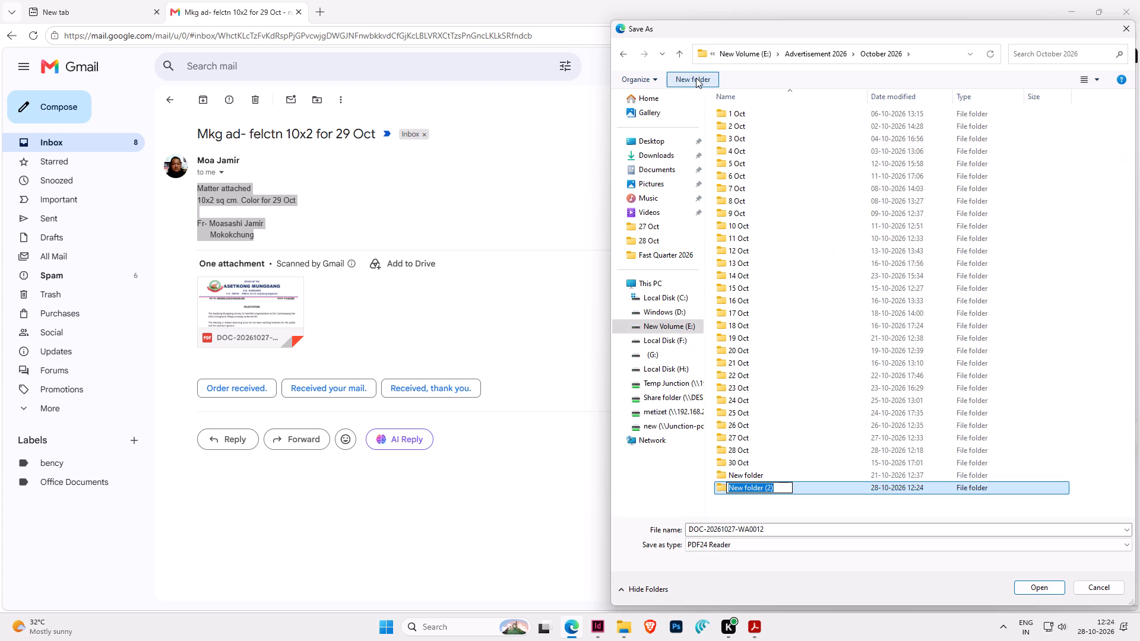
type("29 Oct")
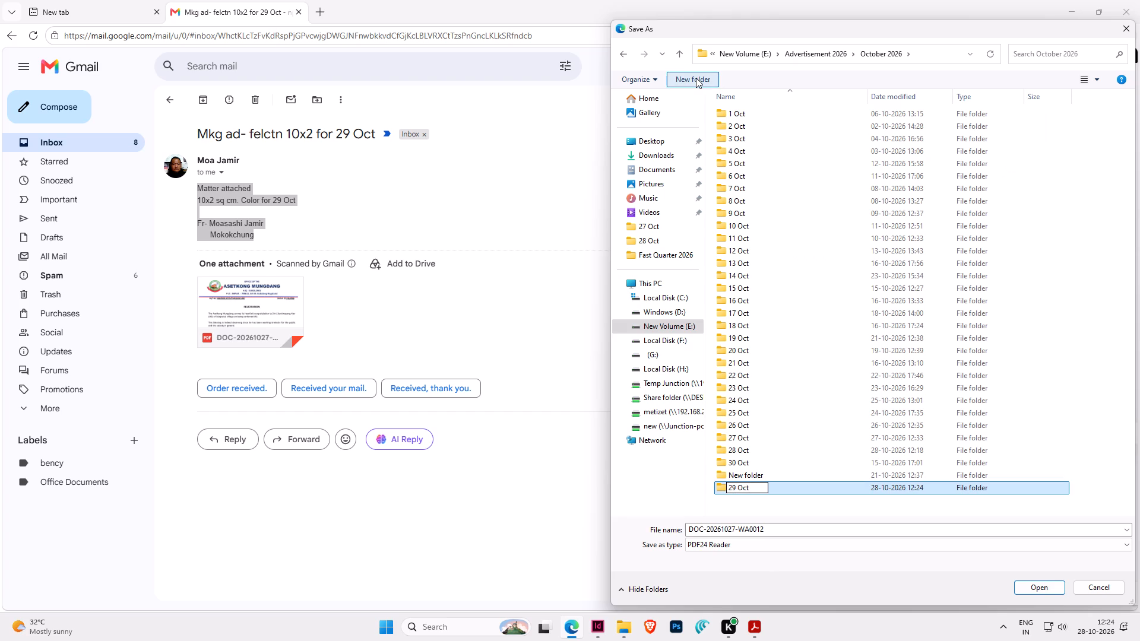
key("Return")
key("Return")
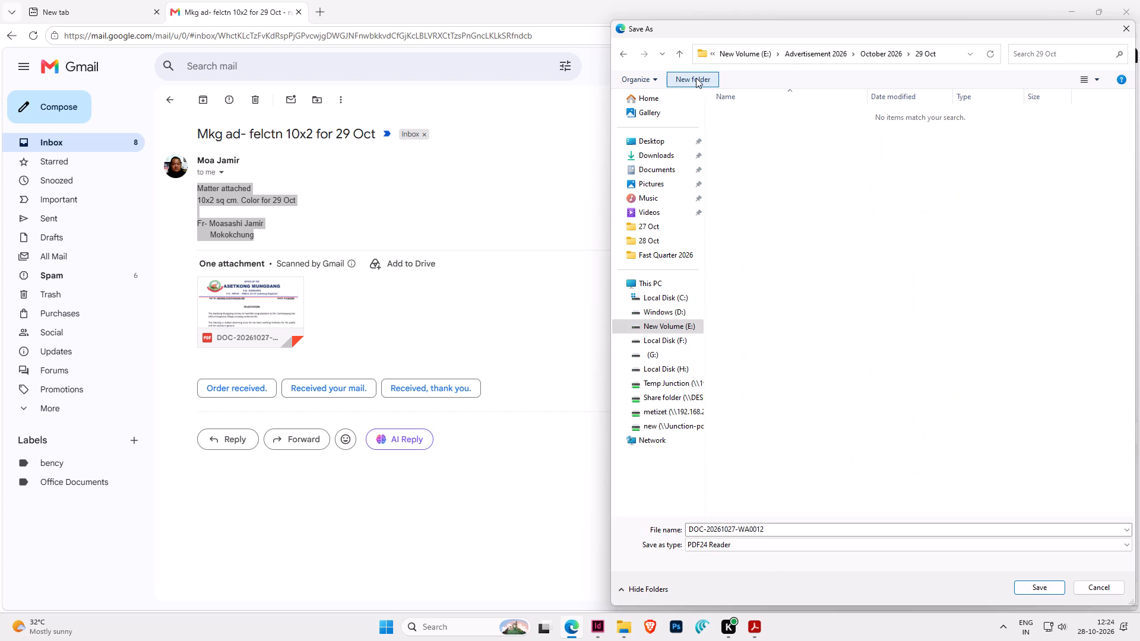
left_click(1045, 586)
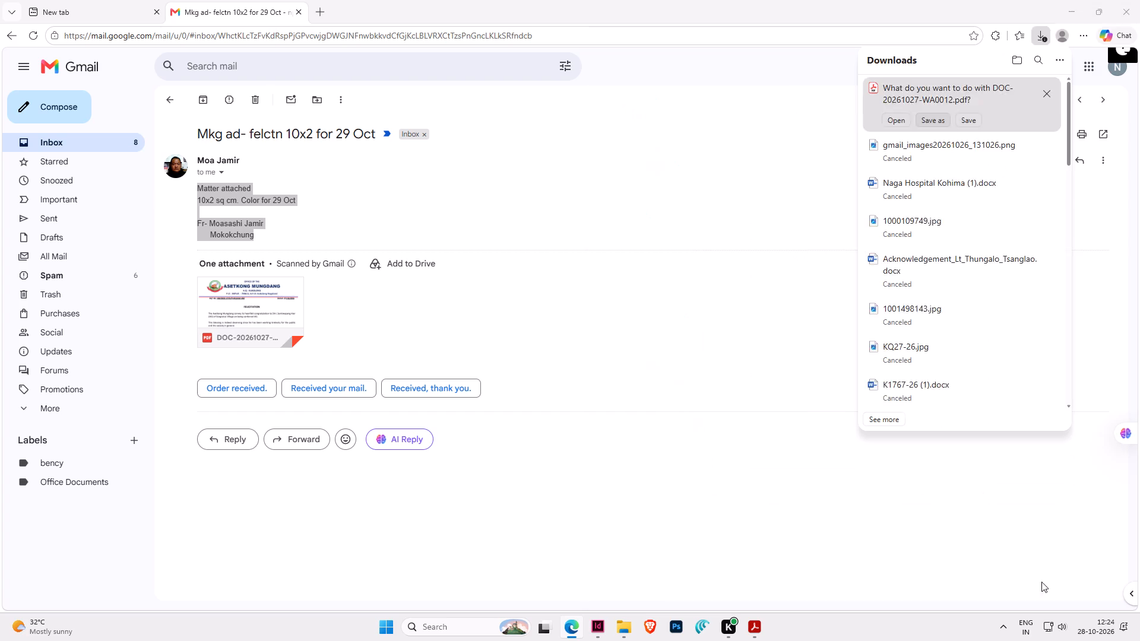
Switch to InDesign and start setting up a new document.
left_click(595, 628)
left_click(508, 208)
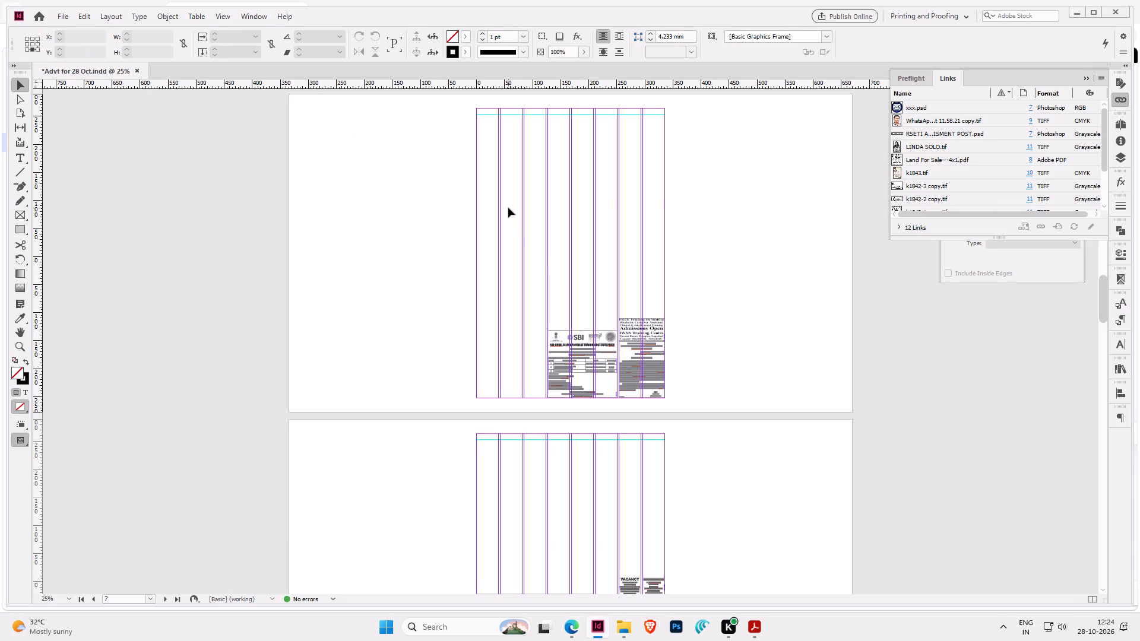
key("ctrl+n")
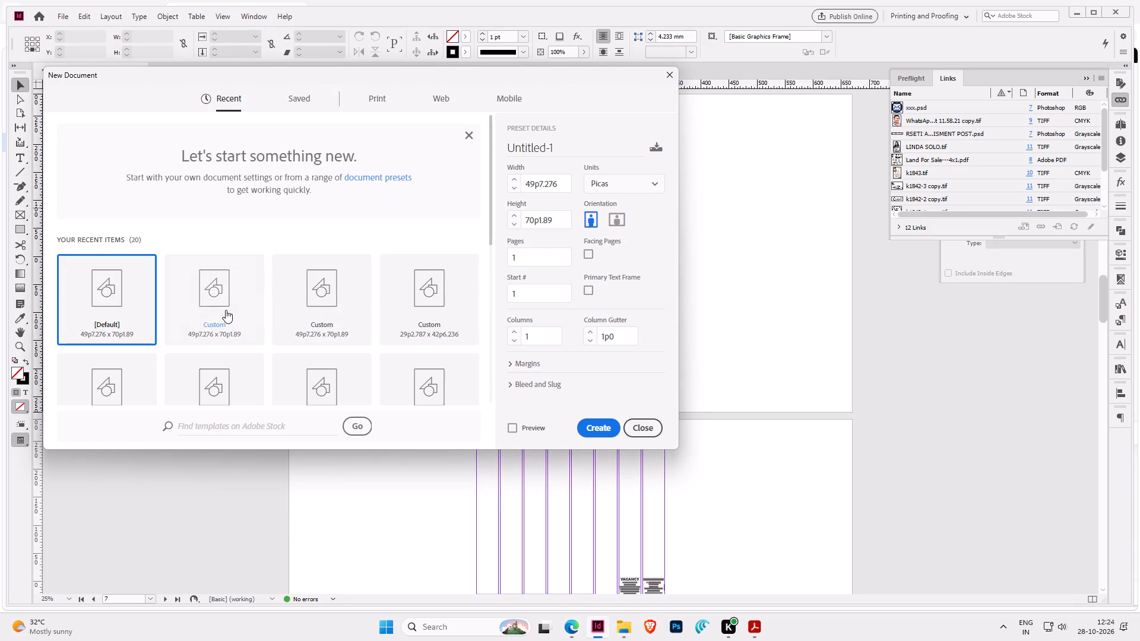
Create a new one-page A4 portrait document from the Print presets with Facing Pages turned off.
scroll(322, 273, "down", 4)
scroll(322, 273, "up", 5)
left_click(371, 97)
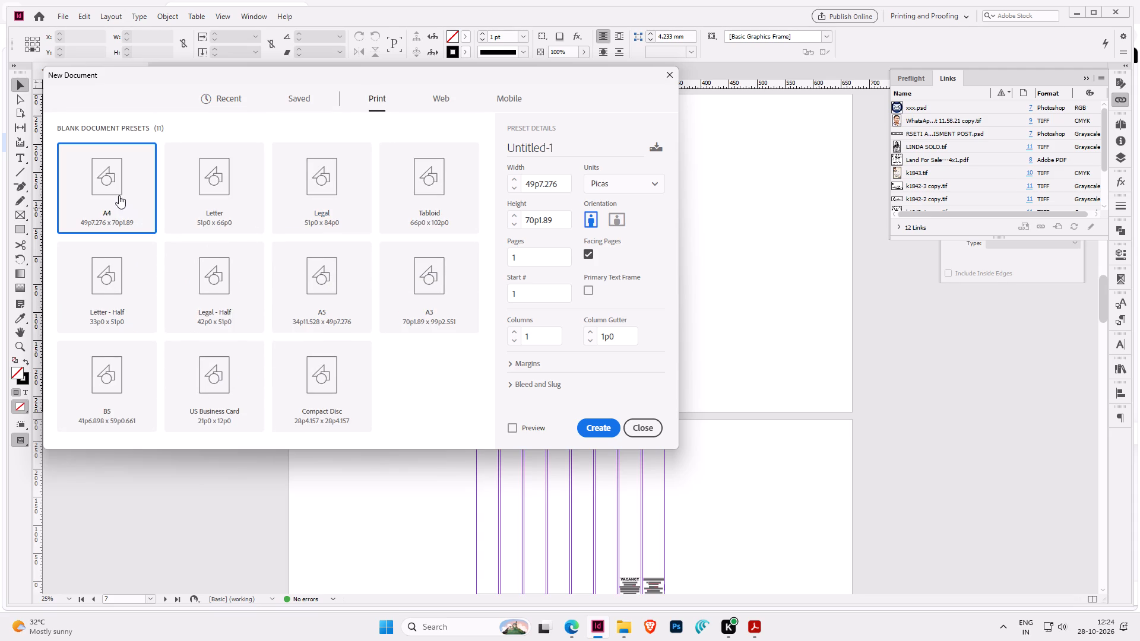
left_click(119, 195)
left_click(589, 255)
left_click(596, 424)
Paste the copied advertisement instruction text into the new document and move its frame near the top of the page.
left_click(562, 307)
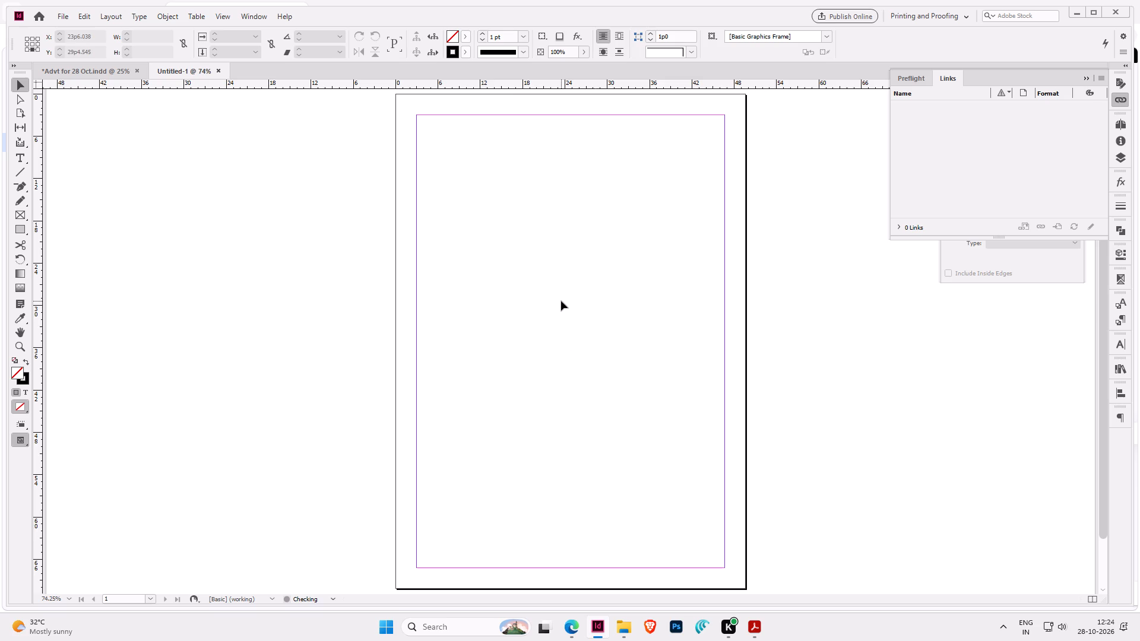
key("ctrl+v")
left_click_drag(561, 301, 510, 157)
left_click(590, 402)
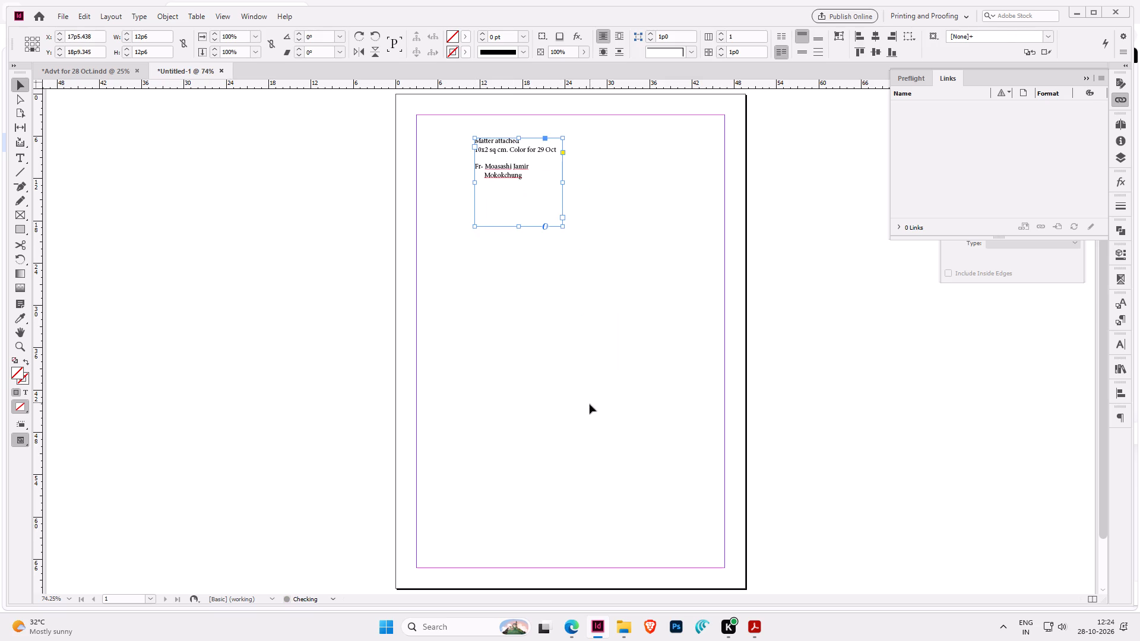
Switch to File Explorer and open the 29 Oct folder inside Advertisement 2026, October 2026.
left_click(623, 632)
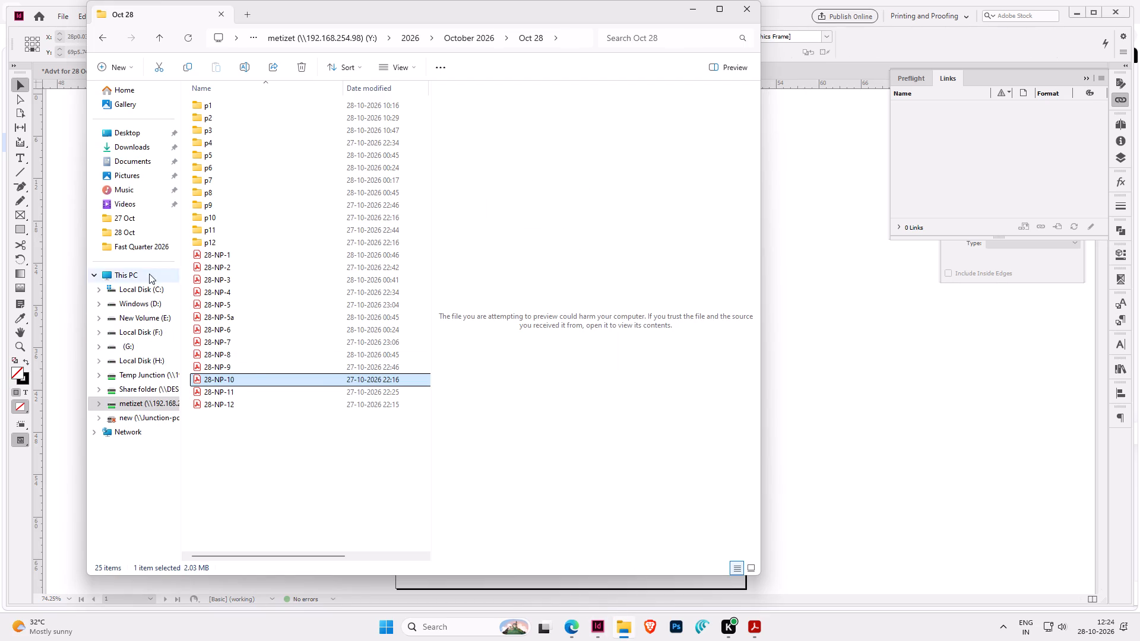
left_click(140, 237)
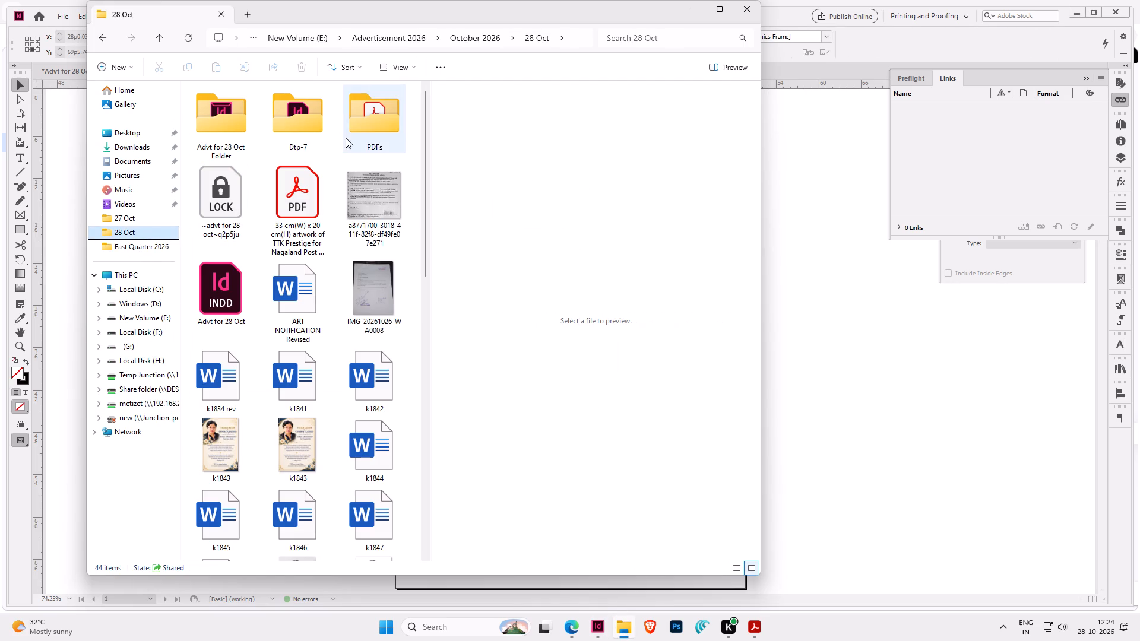
left_click(515, 41)
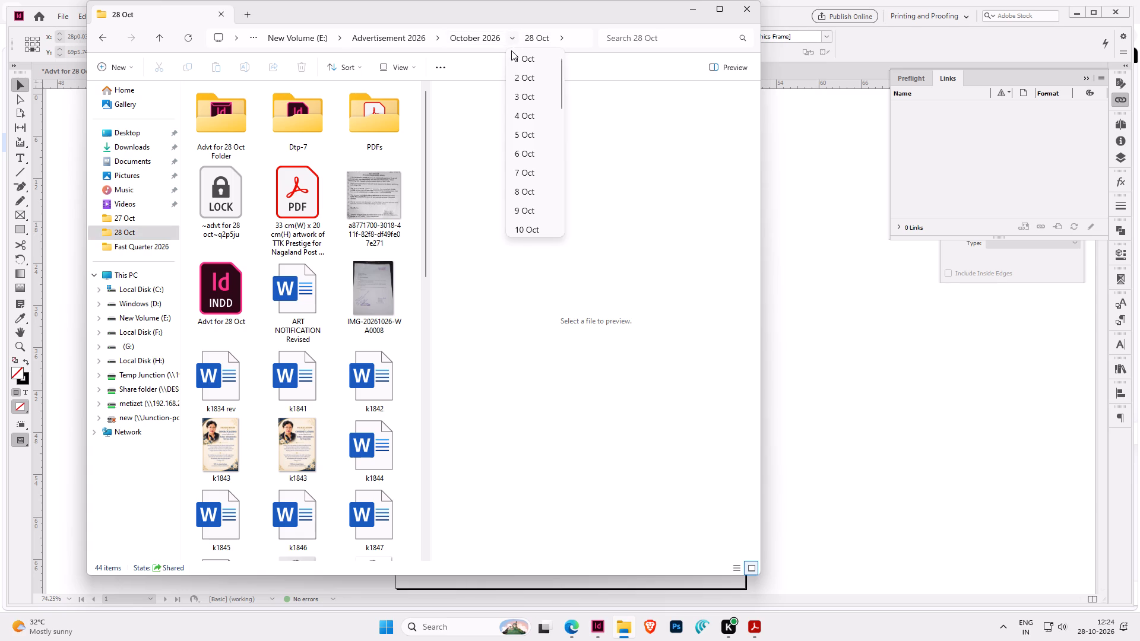
scroll(522, 164, "down", 15)
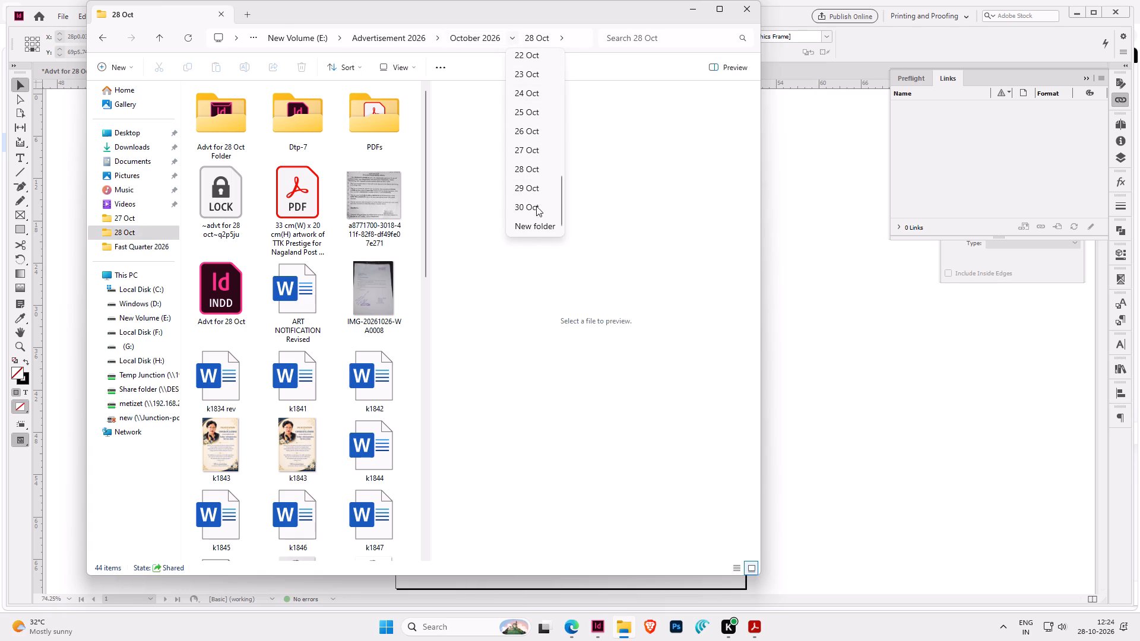
left_click(535, 198)
double_click(547, 187)
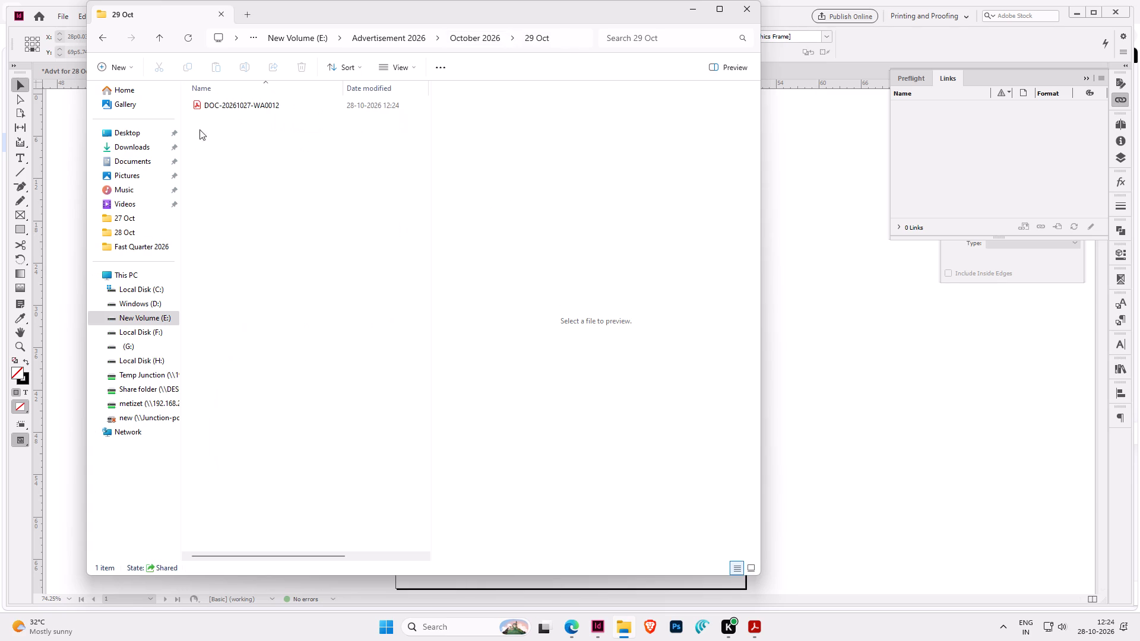
Bring the PDF DOC-20261027-WA0012 into the untitled InDesign document and place it below the instruction text.
left_click(194, 101)
left_click_drag(221, 102, 606, 630)
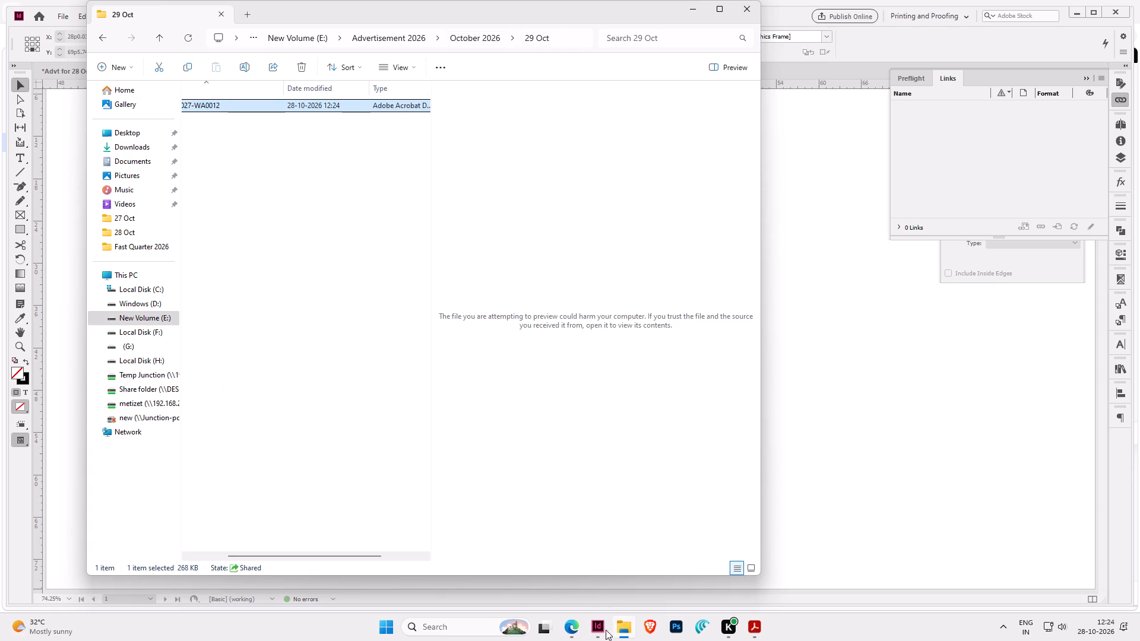
left_click_drag(606, 630, 541, 342)
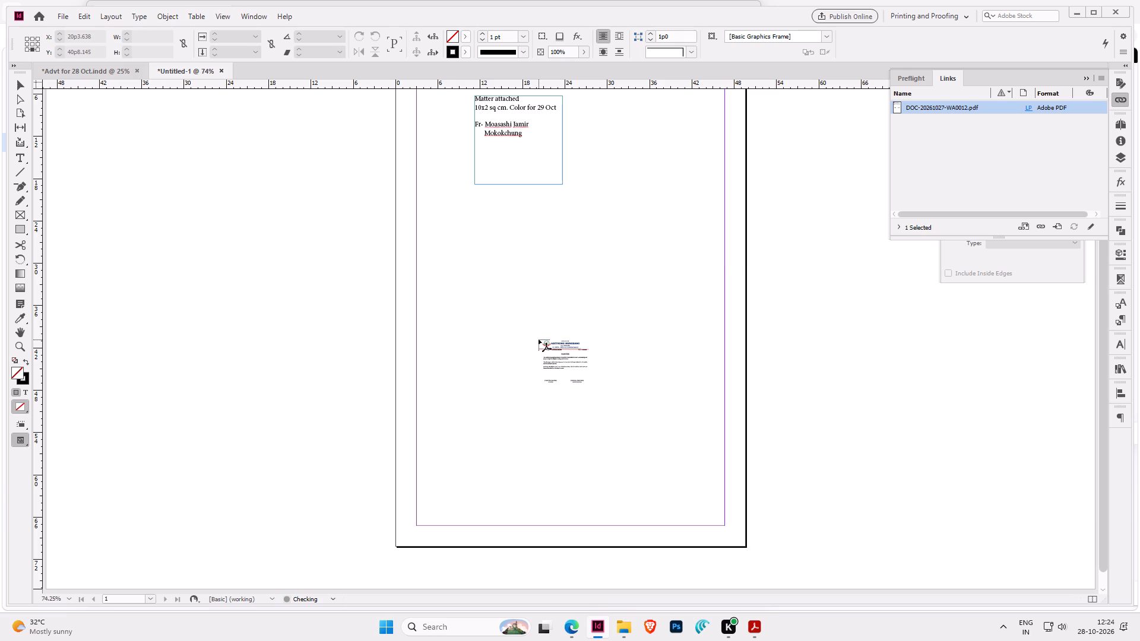
left_click(451, 193)
Scale the placed felicitation letter to about 46p5 by 65p7, position it just below the instruction text, and deselect it.
left_click_drag(691, 290, 672, 285)
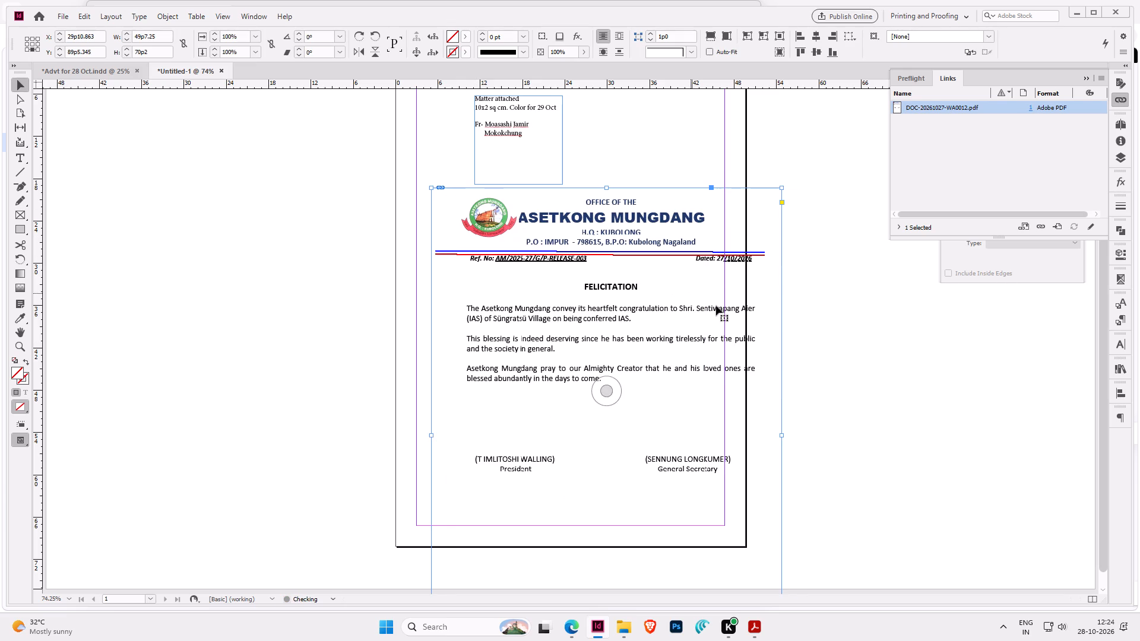
left_click_drag(687, 388, 664, 381)
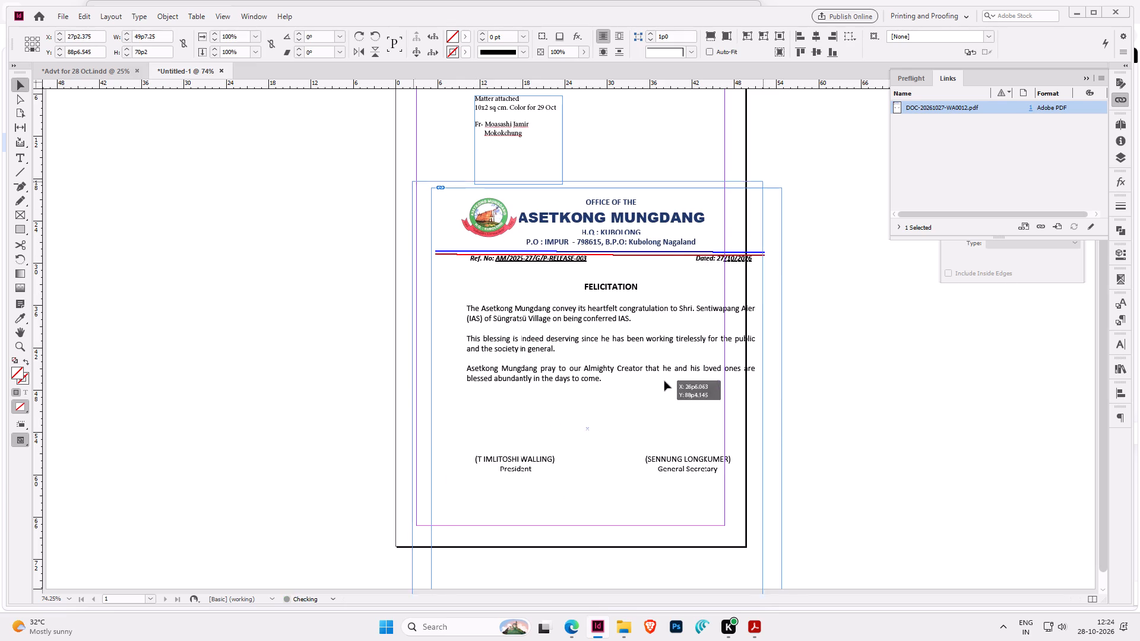
left_click_drag(664, 381, 658, 378)
left_click_drag(755, 424, 730, 423, "ctrl+shift")
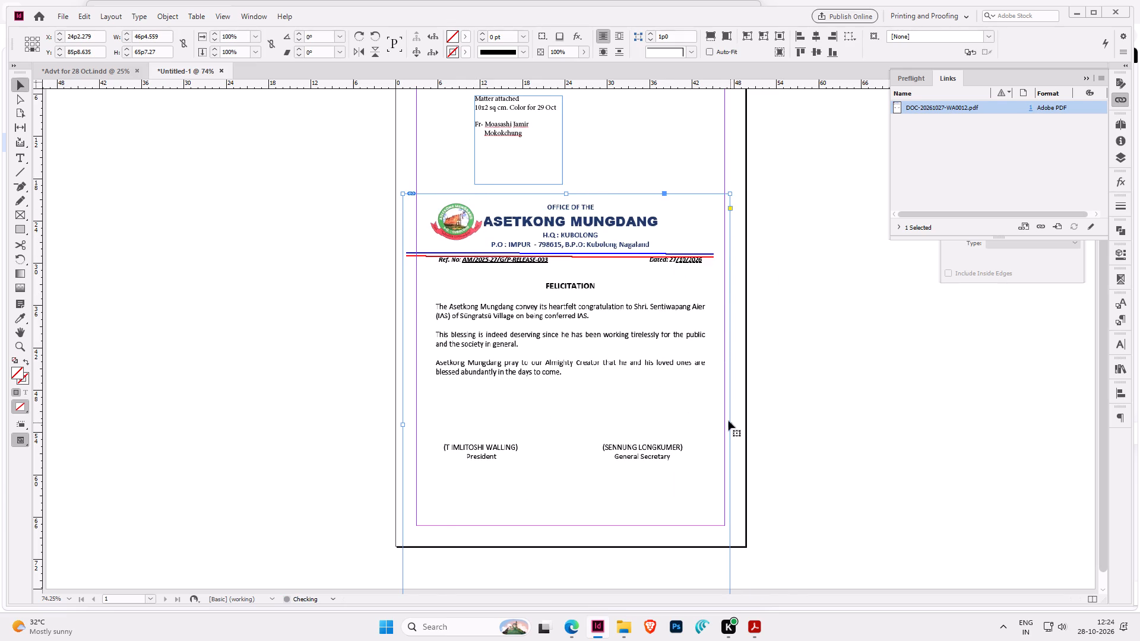
left_click_drag(677, 389, 677, 382)
left_click(815, 326)
left_click(819, 320)
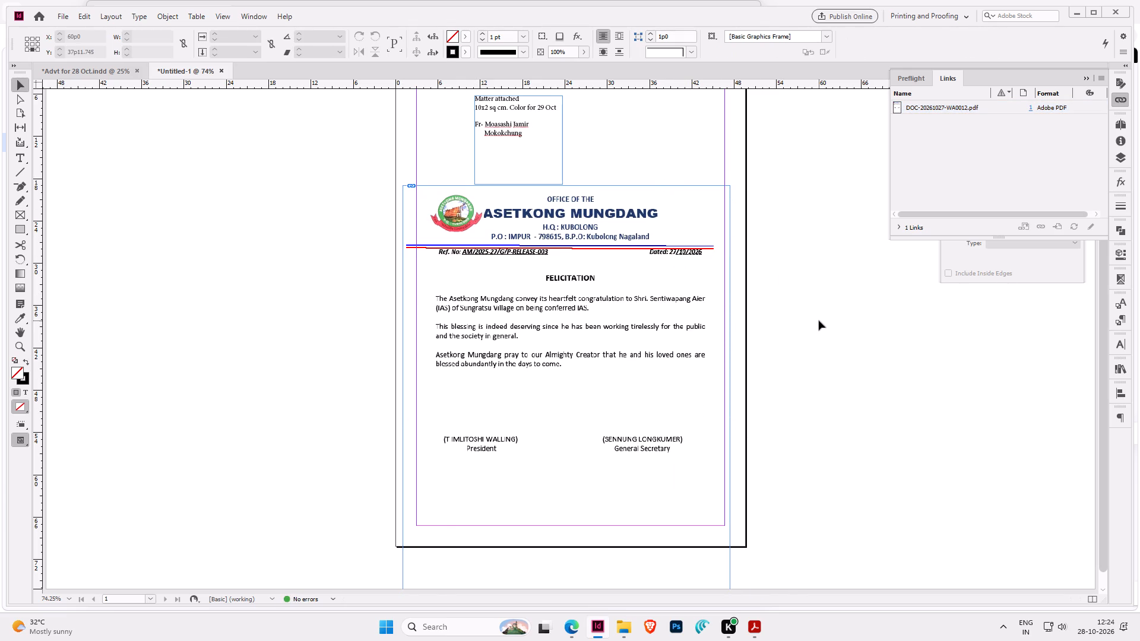
Print the document with the instruction text and felicitation letter on A4 paper using the KONICA MINOLTA 185en (Copy 3) printer.
key("ctrl+p")
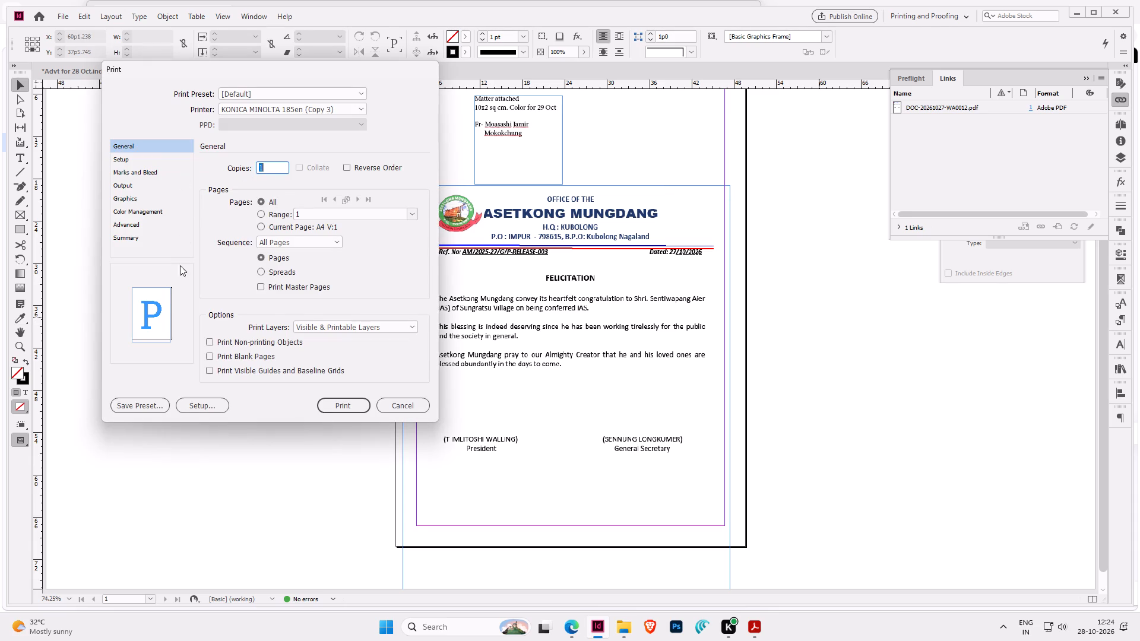
left_click(128, 164)
left_click(255, 174)
left_click(271, 172)
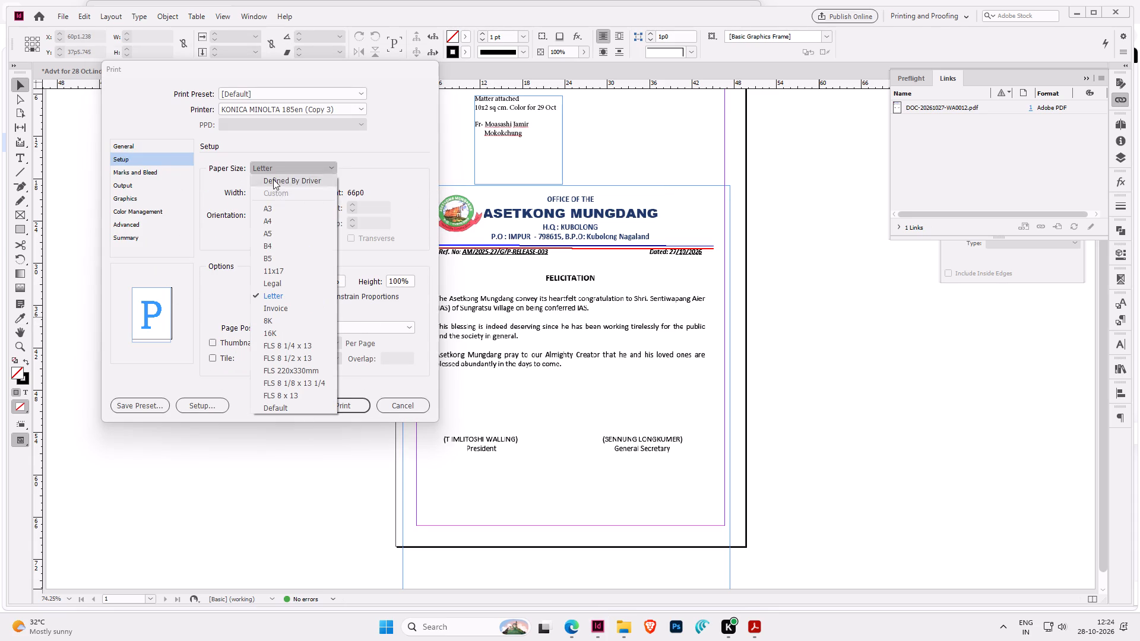
left_click(280, 224)
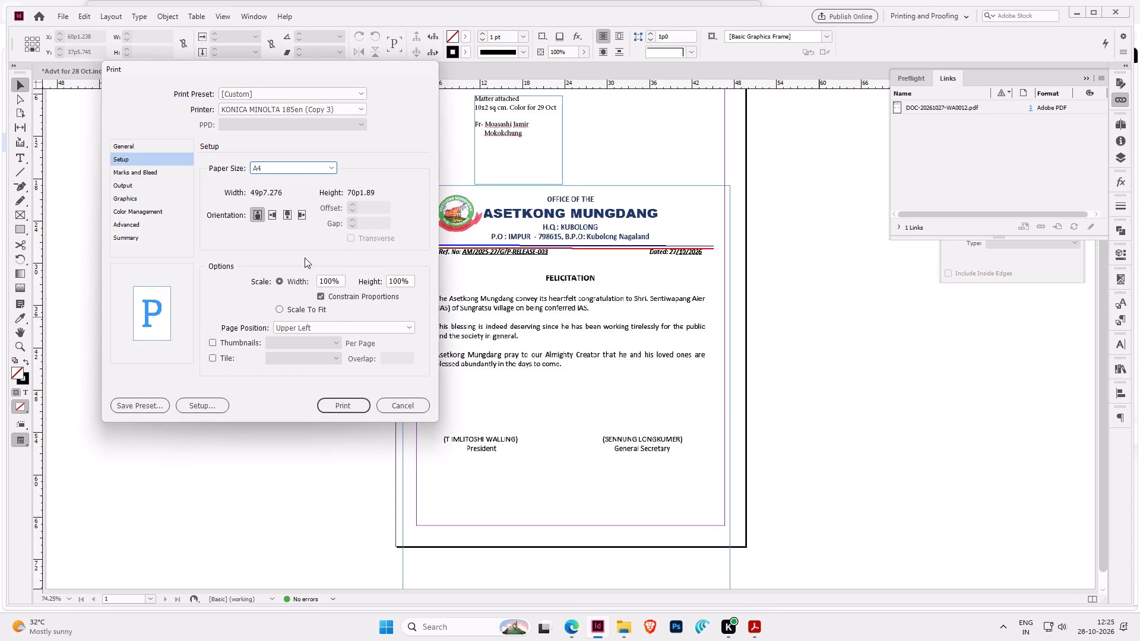
left_click(338, 407)
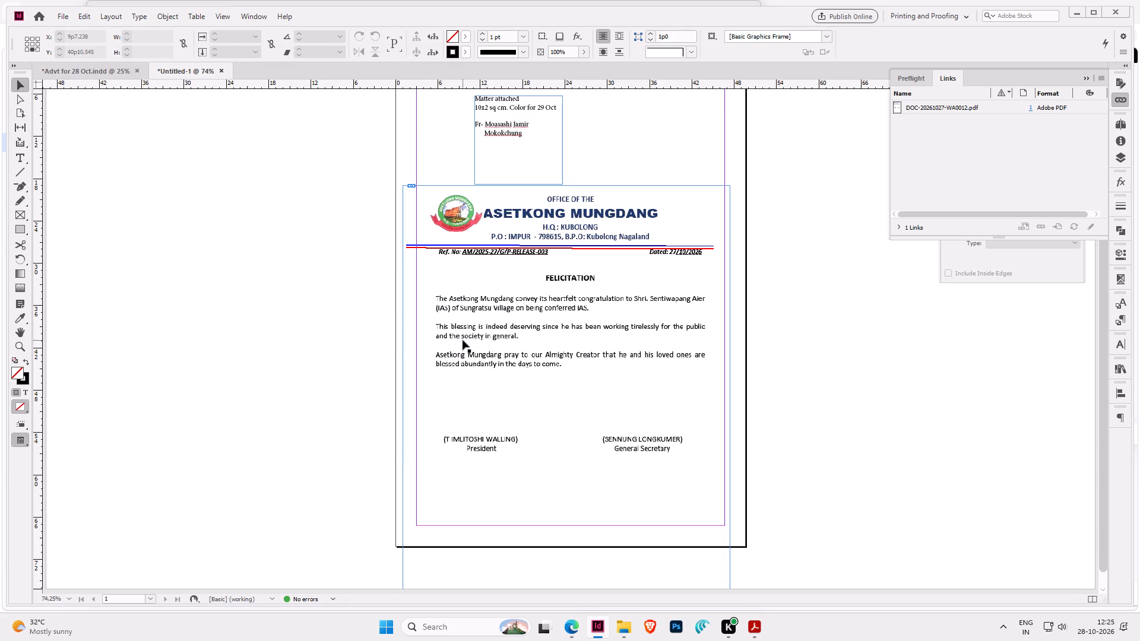
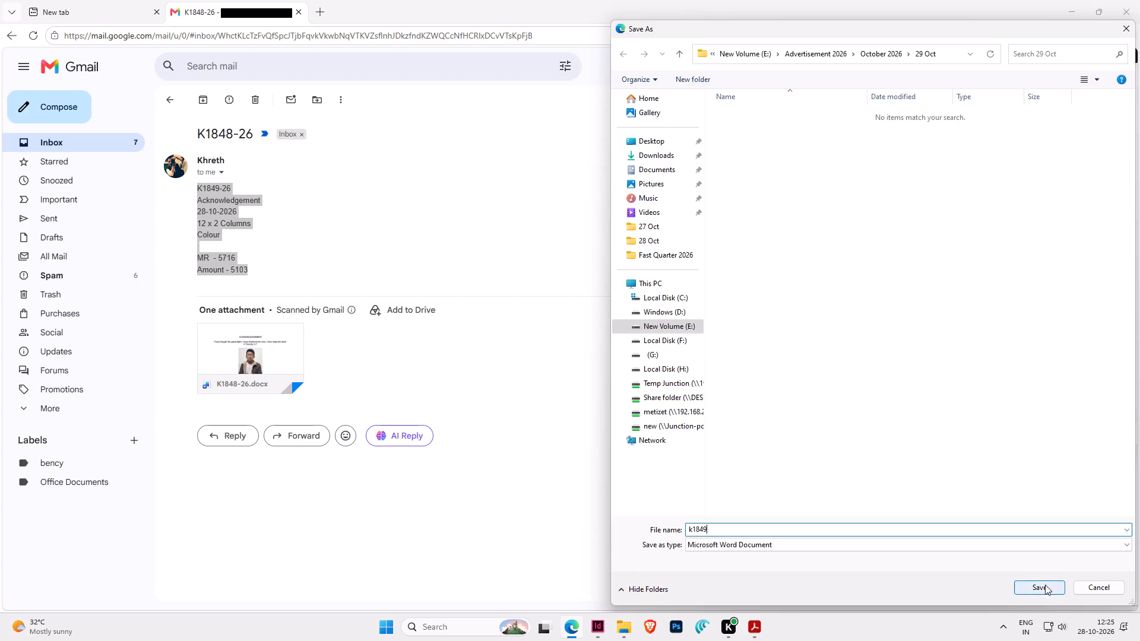
Save the emailed Word attachment as k1849 in the October 2026 29 Oct folder and open the downloaded file in Word.
left_click(1044, 583)
left_click(900, 102)
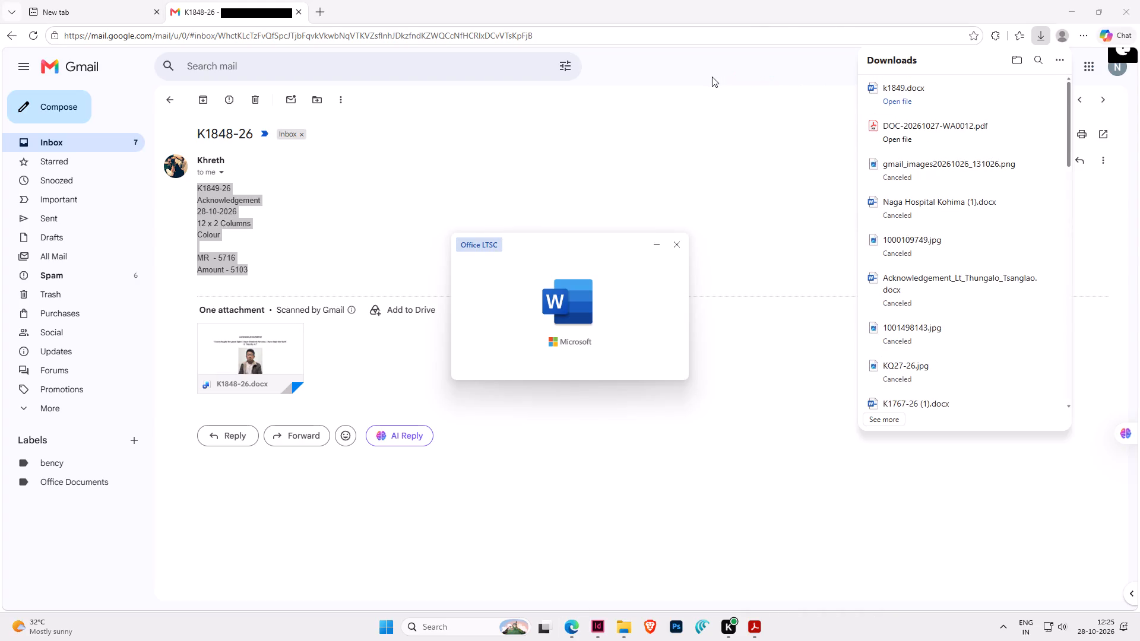
In Word, enable editing of the downloaded acknowledgement document k1849.
left_click(505, 47)
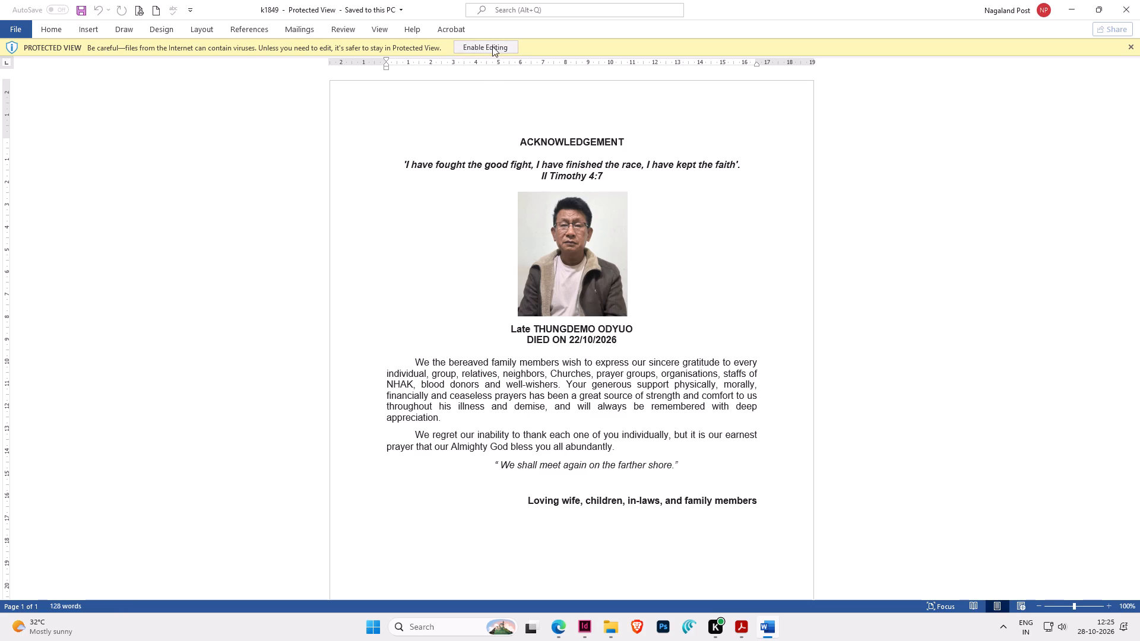
Make the k1849 document editable, paste the copied K1849-26 instructions above the ACKNOWLEDGEMENT heading, and leave two blank lines between them.
left_click(492, 45)
key("ctrl+v")
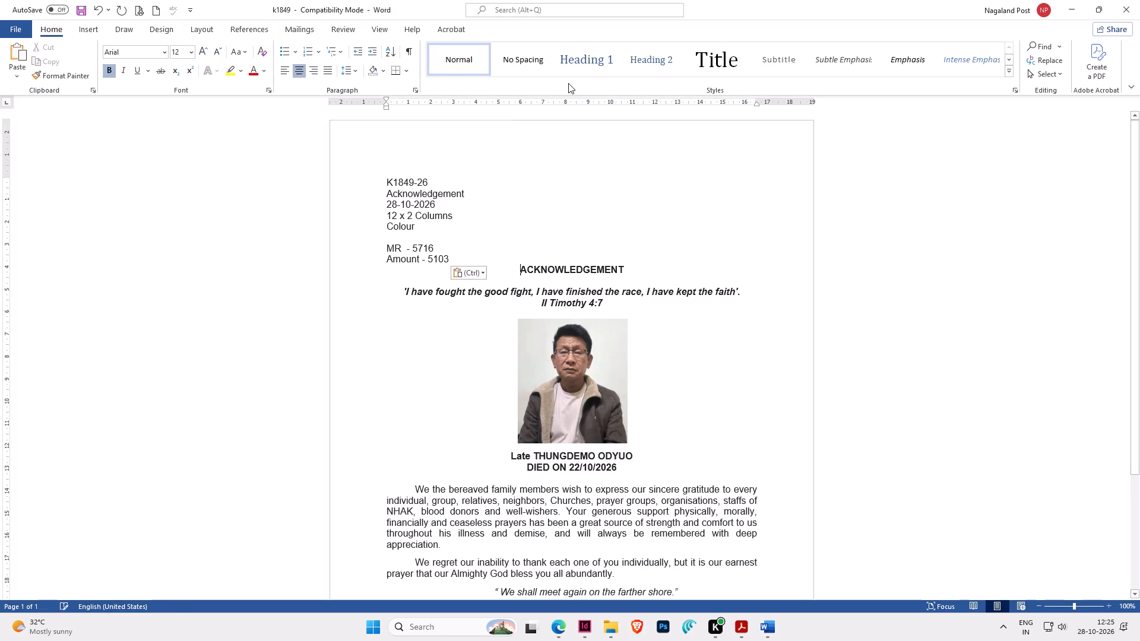
key("Return")
key("Return")
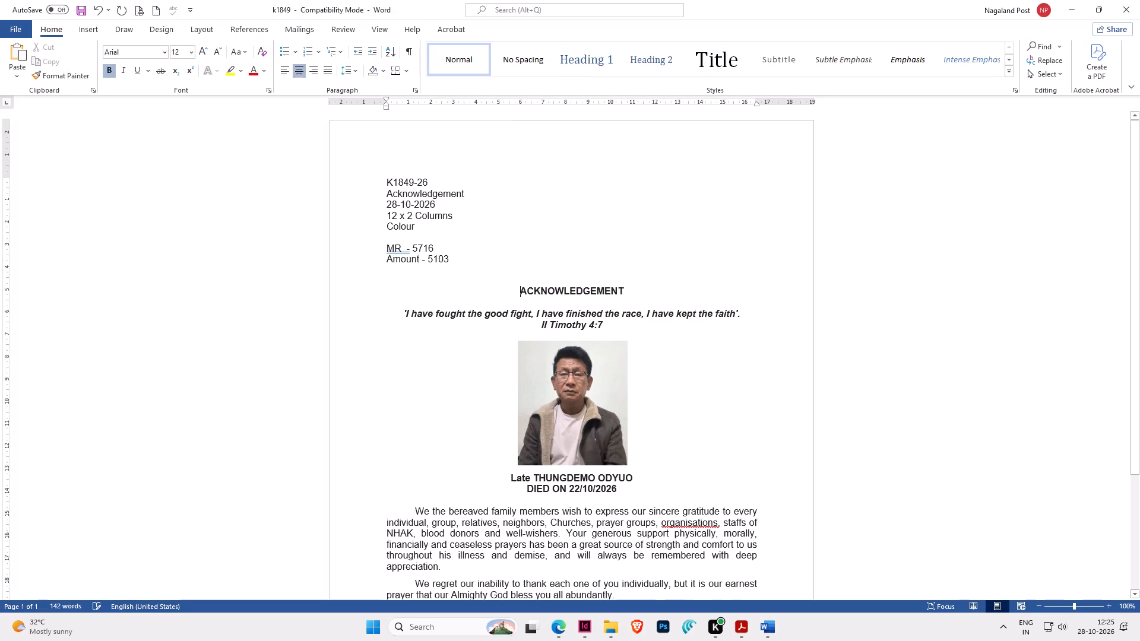
Indent all the pasted instruction lines, from K1849-26 to the Amount line, to about 5.25 cm on the ruler.
left_click_drag(448, 255, 439, 249)
left_click(470, 256)
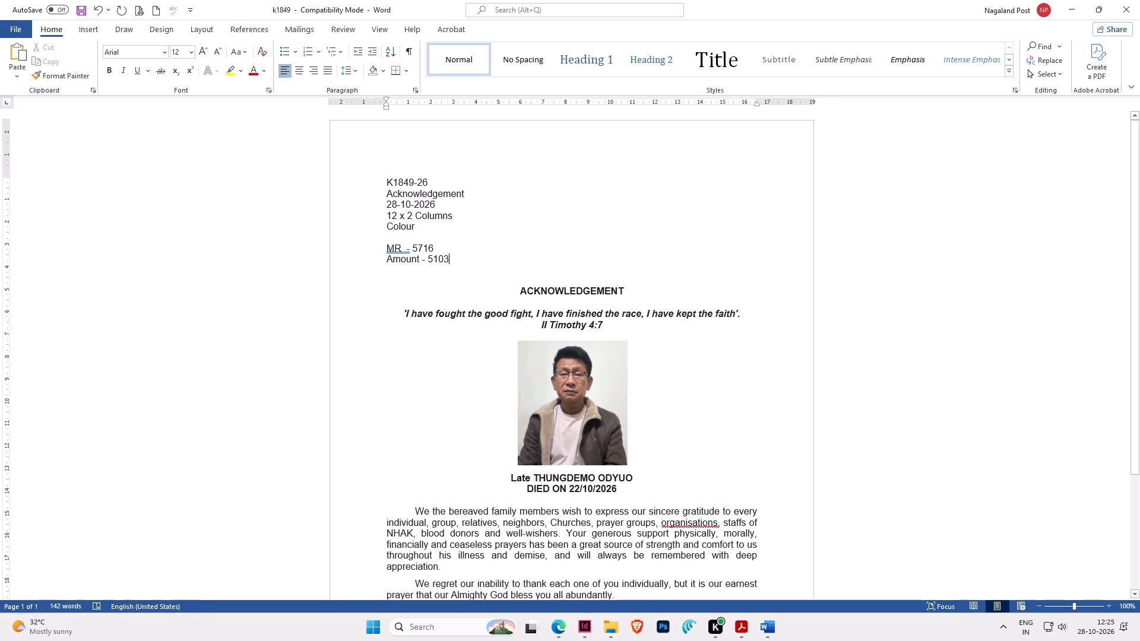
left_click_drag(467, 256, 354, 169)
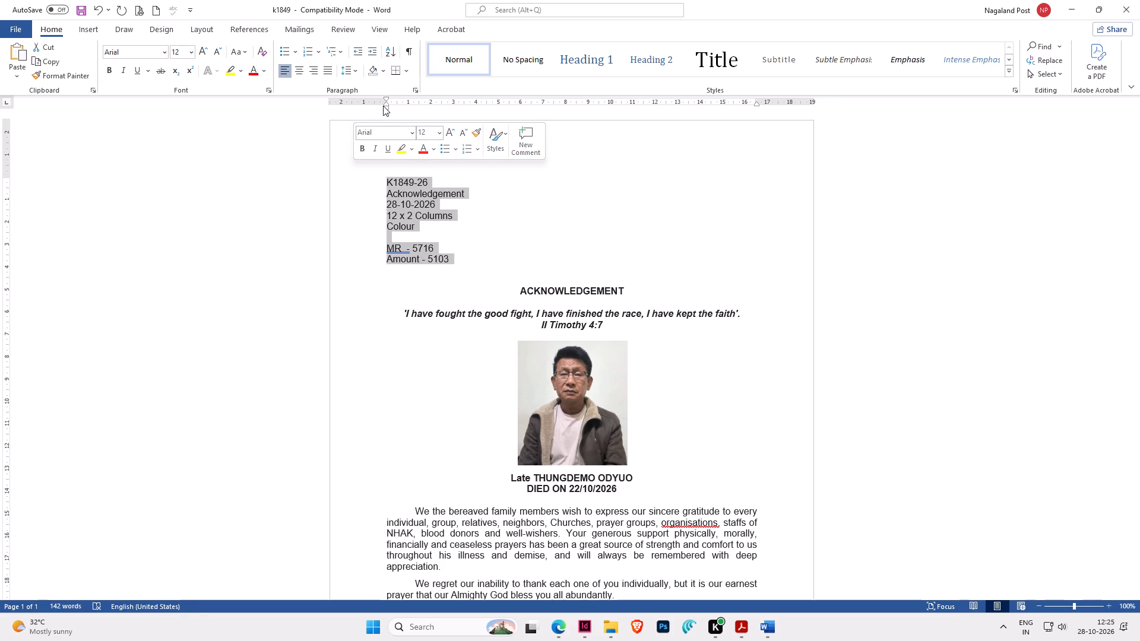
left_click_drag(383, 106, 474, 112)
left_click_drag(386, 106, 506, 119)
Print one copy of the whole k1849 acknowledgement document in portrait orientation.
left_click(142, 11)
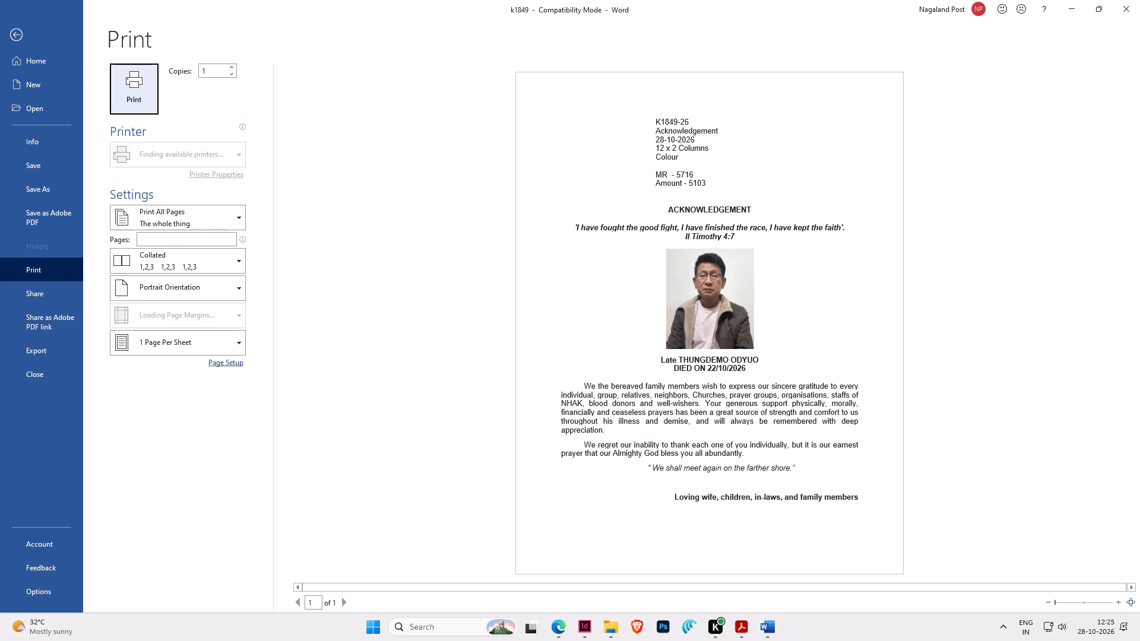
left_click(136, 84)
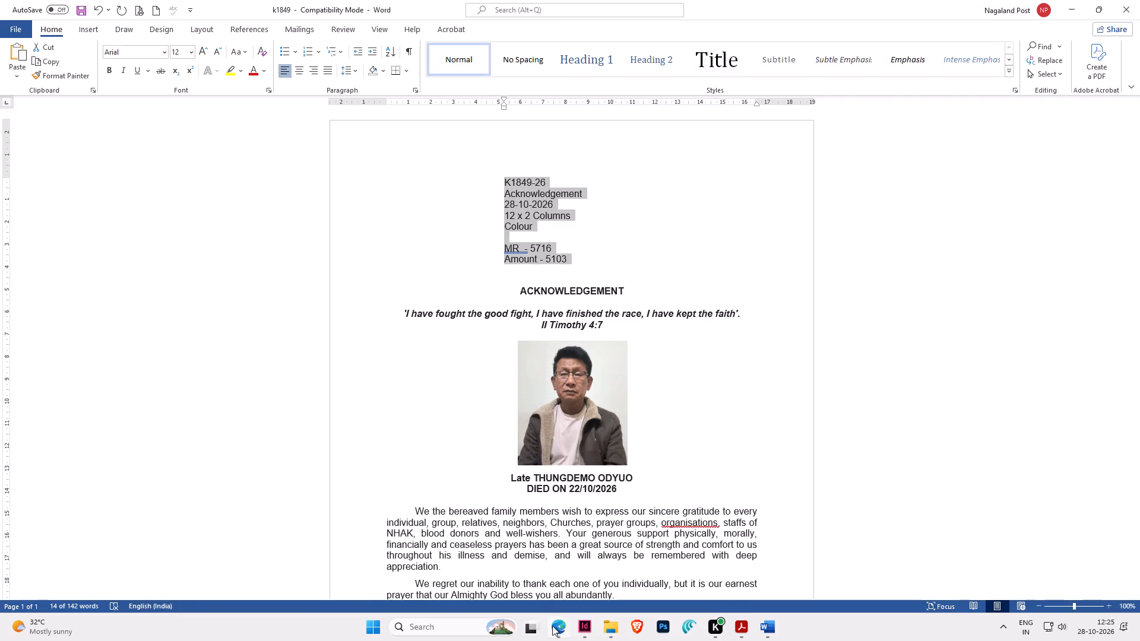
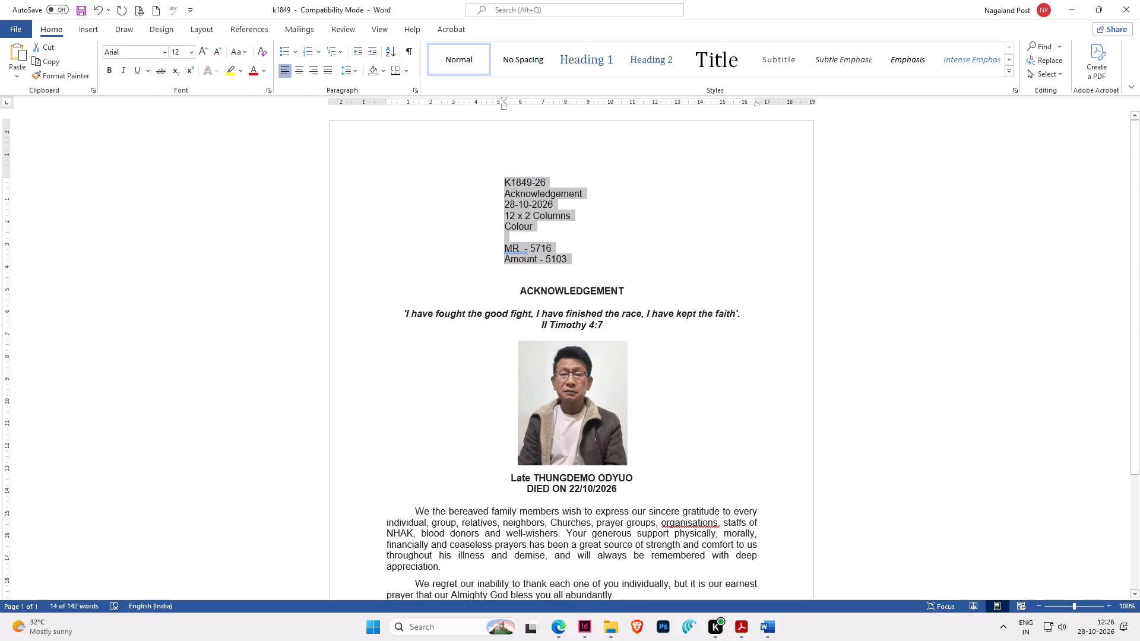
Create a new blank document and paste the K1852-26 Vacancy instructions: 29/10/2026, 12 x 2 columns, Colour, MR - 5720, Amount - 5103.
left_click(159, 11)
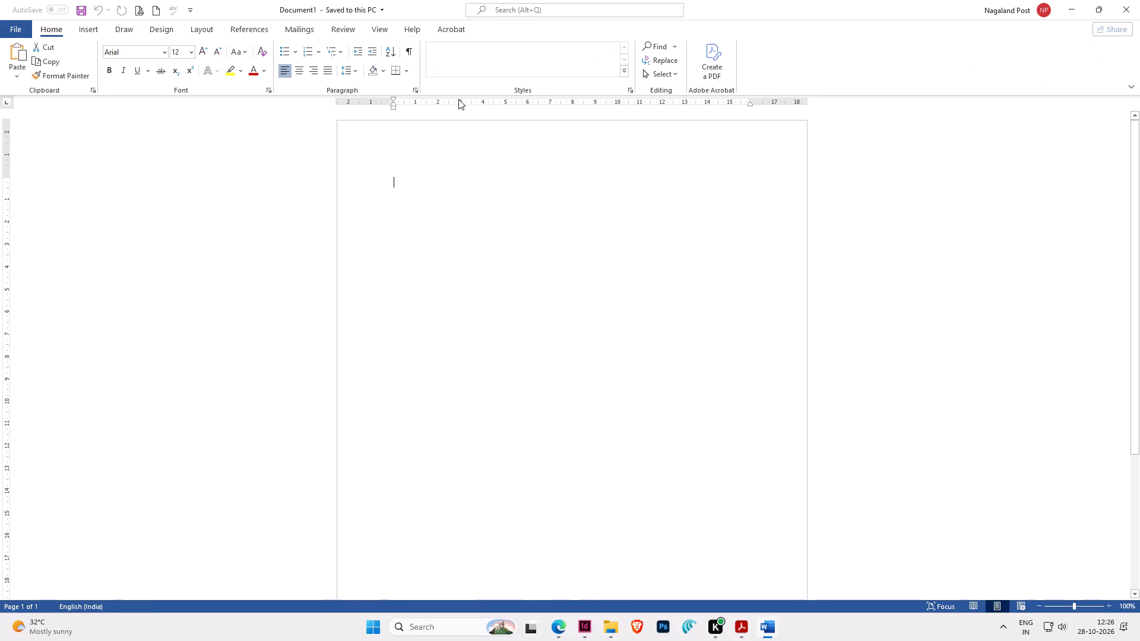
left_click(495, 211)
key("ctrl+v")
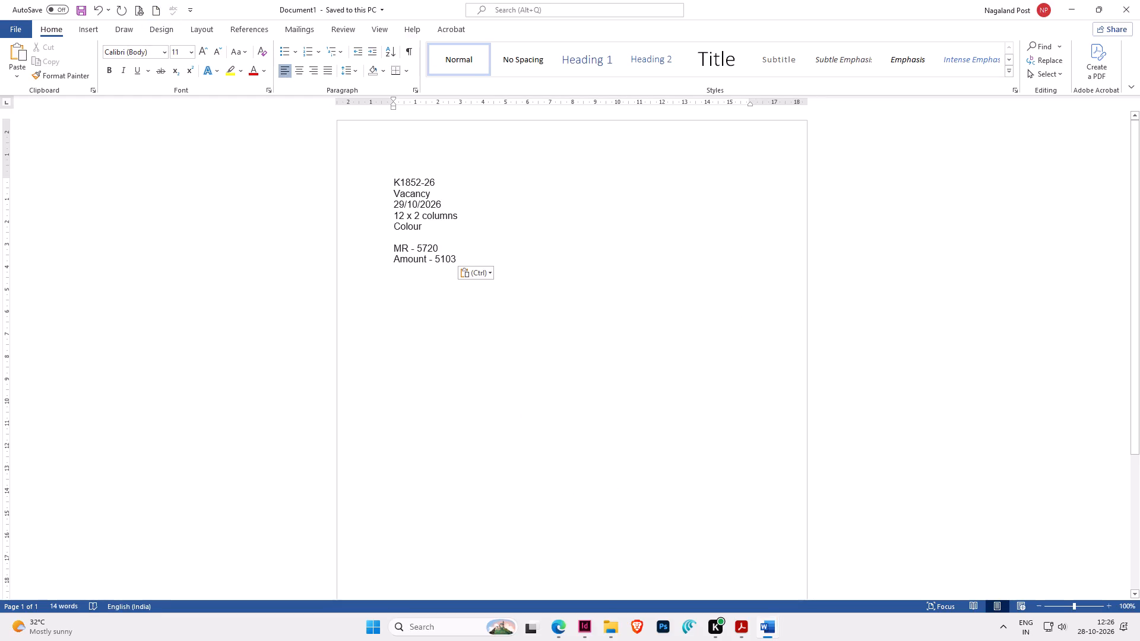
Switch to the File Explorer window showing the 29 Oct folder.
left_click(604, 629)
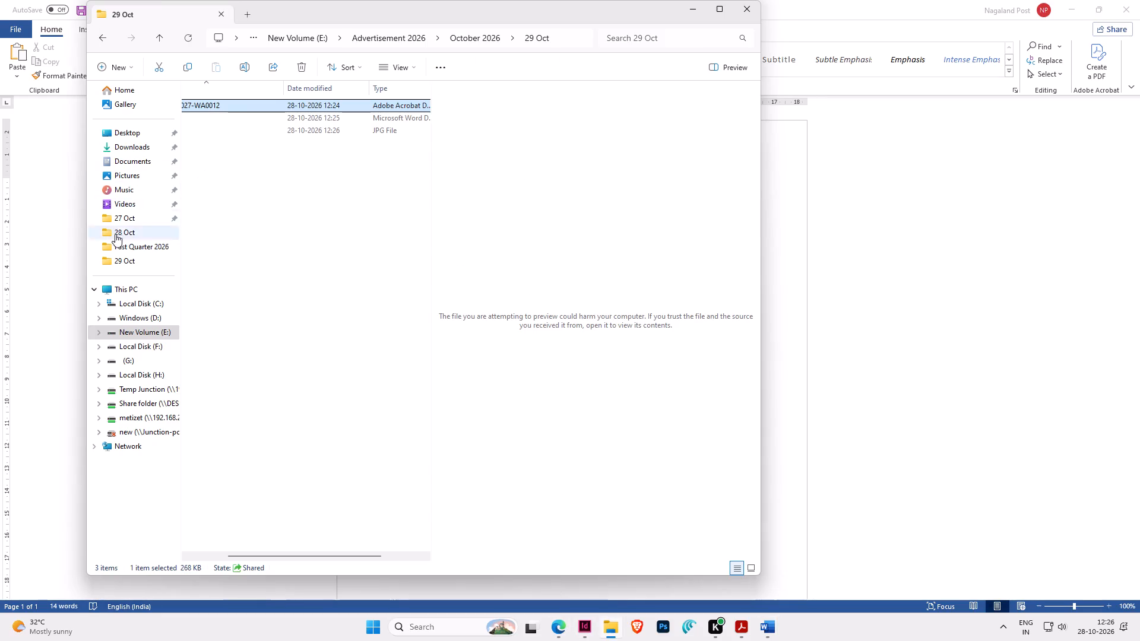
In File Explorer, copy the Cornerstone teachers' vacancy image k1852 from the 29 Oct folder.
left_click(122, 261)
left_click(212, 133)
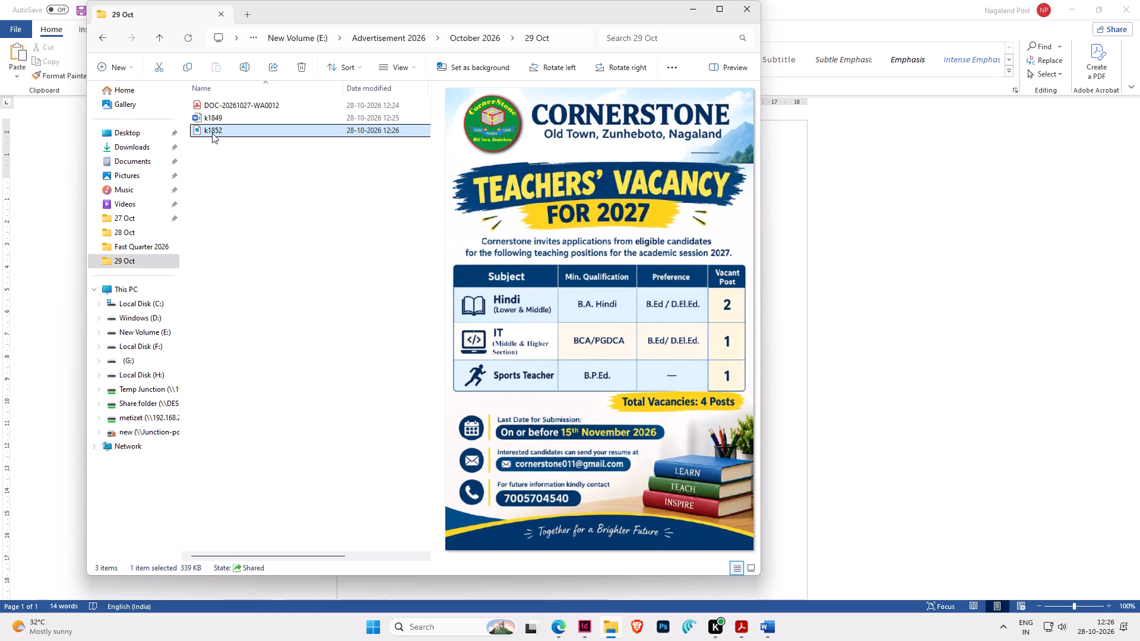
key("ctrl+c")
key("ctrl+c")
key("ctrl+c")
key("ctrl+c")
Switch to the Word document and paste the copied Cornerstone vacancy image on a new line below the Amount line.
left_click(776, 220)
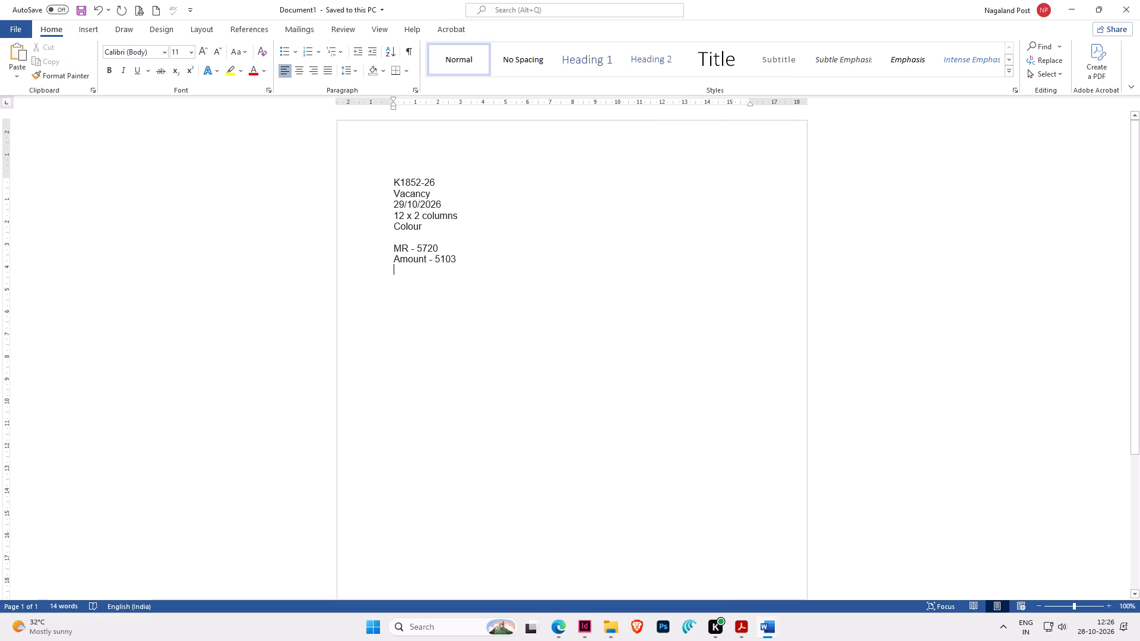
key("Return")
key("ctrl+v")
Shrink the pasted vacancy image proportionally to about 7.8 cm wide by 11.6 cm high so it fits under the instruction text.
left_click(778, 369)
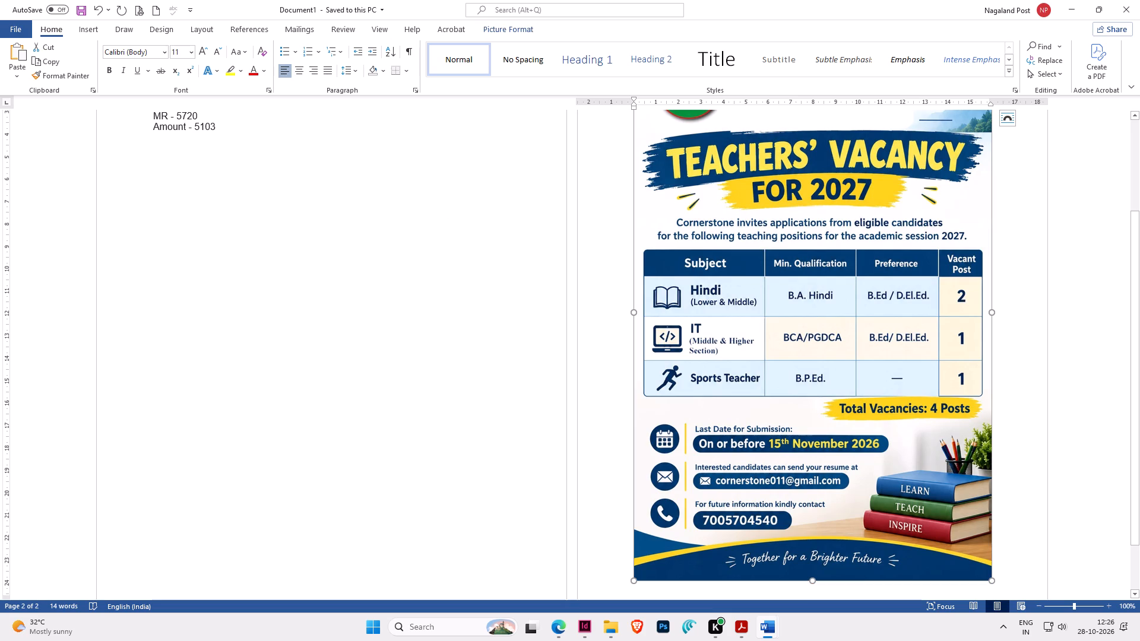
left_click_drag(990, 582, 819, 379, "shift")
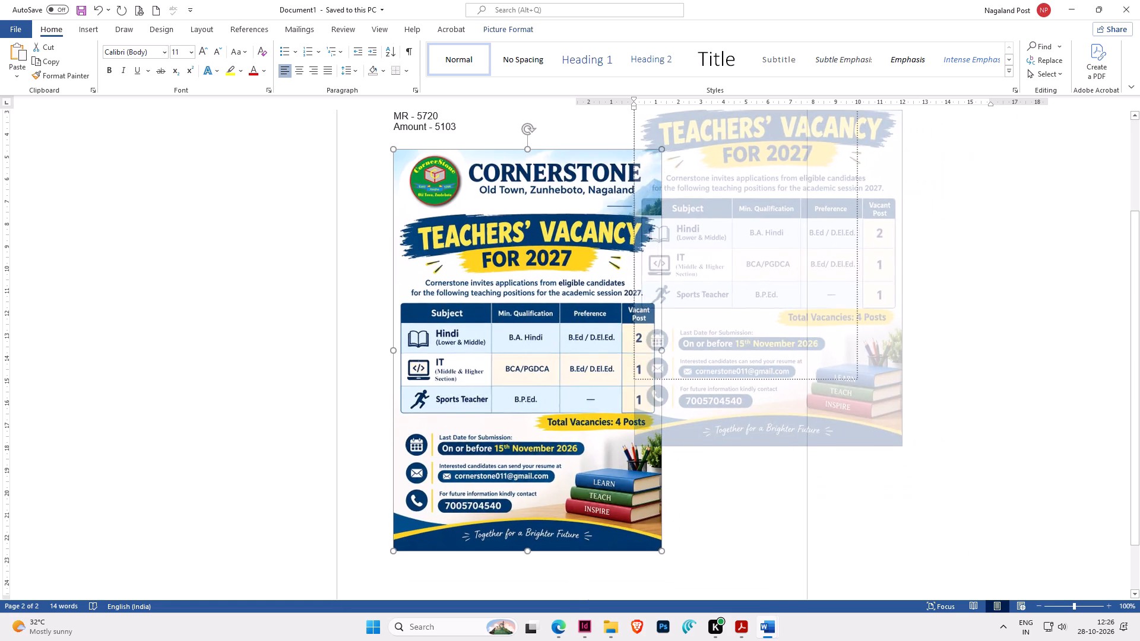
left_click_drag(819, 379, 745, 319, "shift")
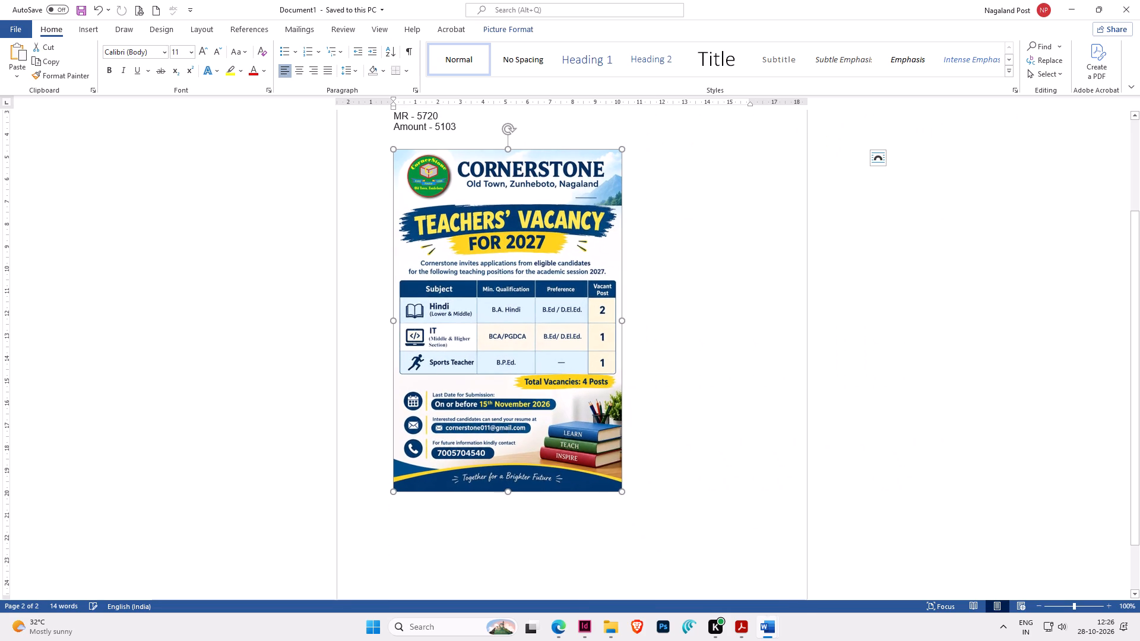
left_click_drag(622, 493, 576, 426, "shift")
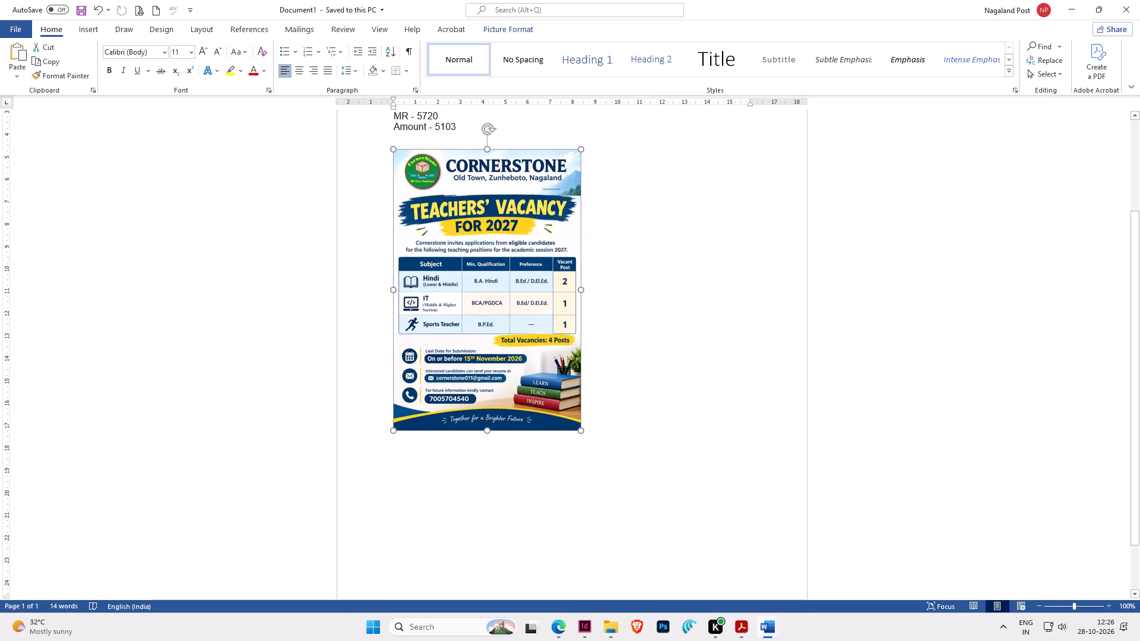
left_click_drag(576, 426, 568, 407, "shift")
Indent the vacancy image about 0.75 cm and widen the page's left margin to about 5.2 cm, moving text and image inward.
scroll(652, 426, "up", 3)
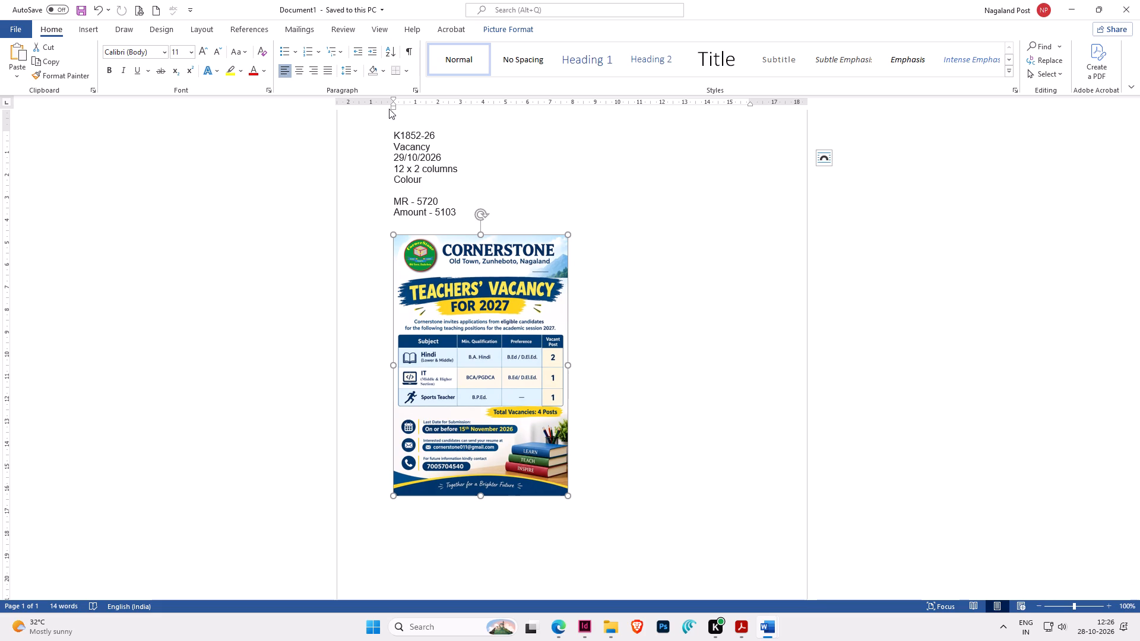
left_click_drag(395, 106, 408, 111)
left_click_drag(392, 103, 426, 106)
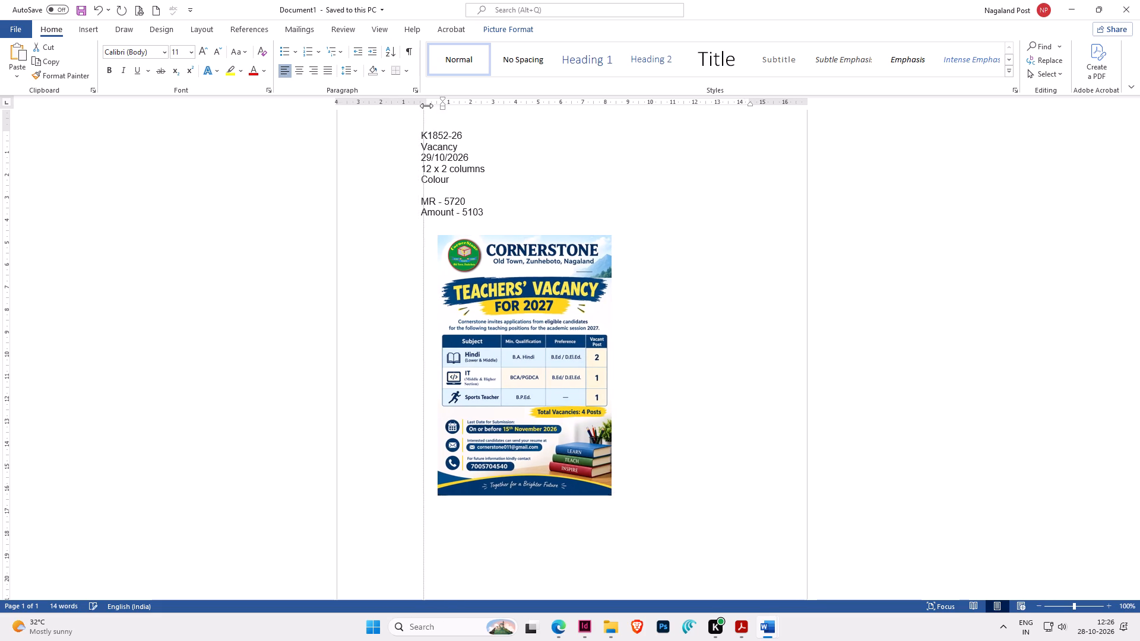
left_click_drag(426, 106, 452, 107)
Print the K1852-26 vacancy document.
left_click(140, 12)
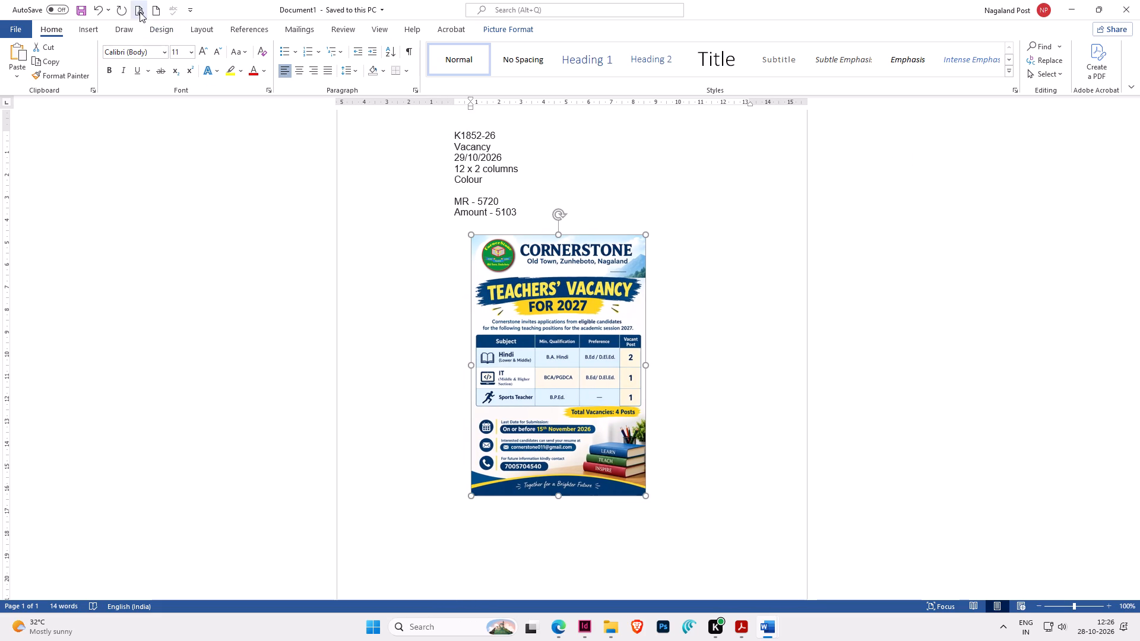
left_click(127, 77)
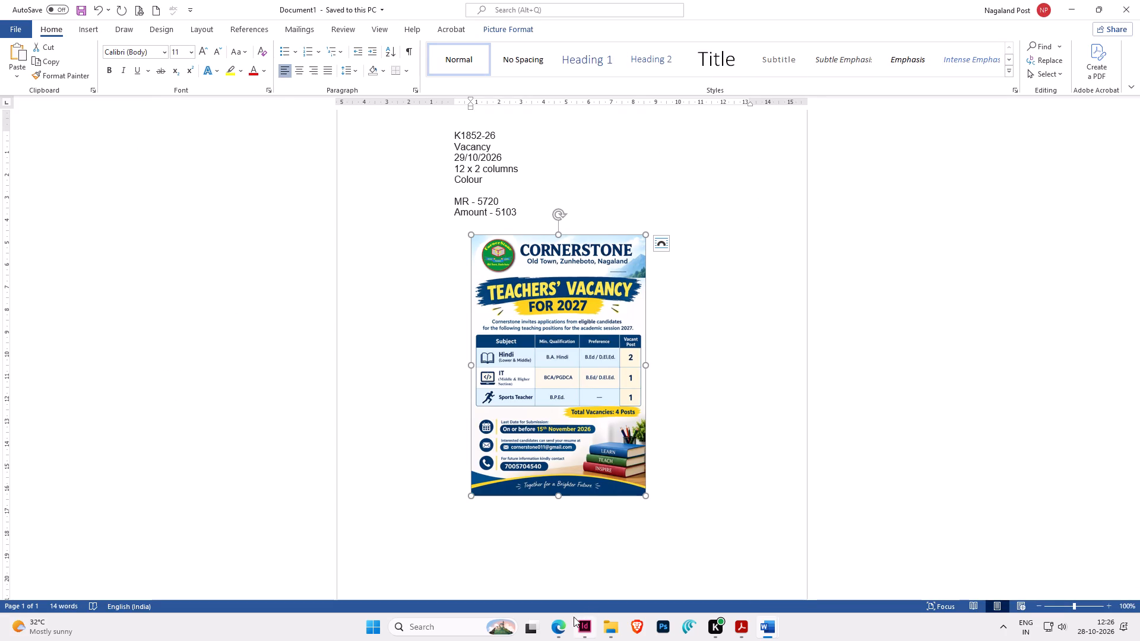
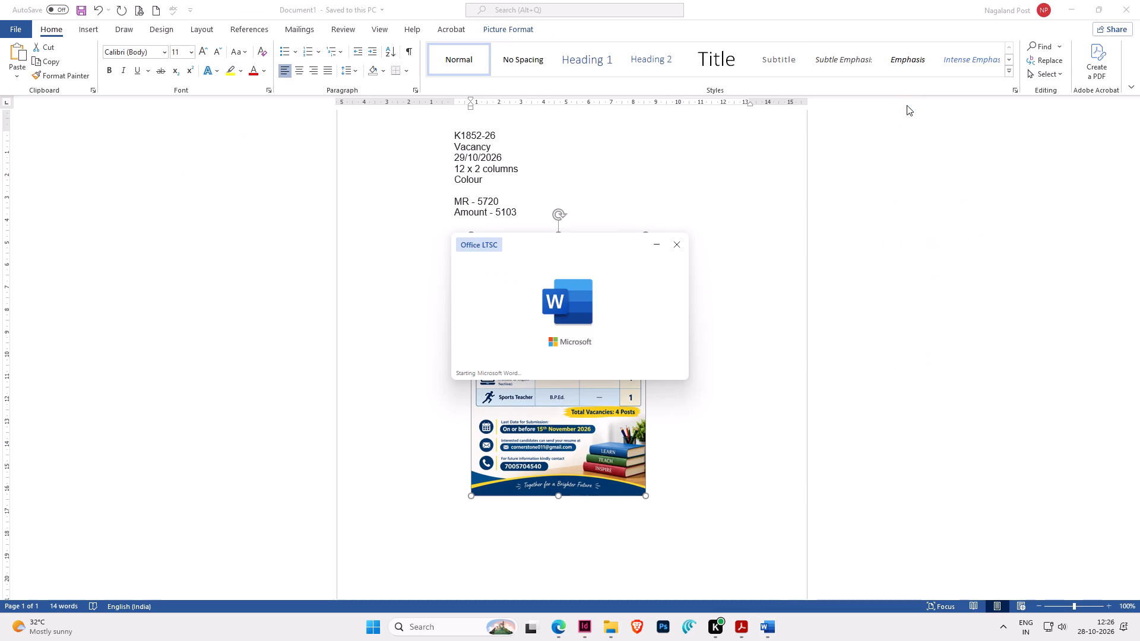
Enable editing in k1853 and paste the copied K1853-26 instructions above the Name change heading, leaving blank lines between them.
left_click(506, 48)
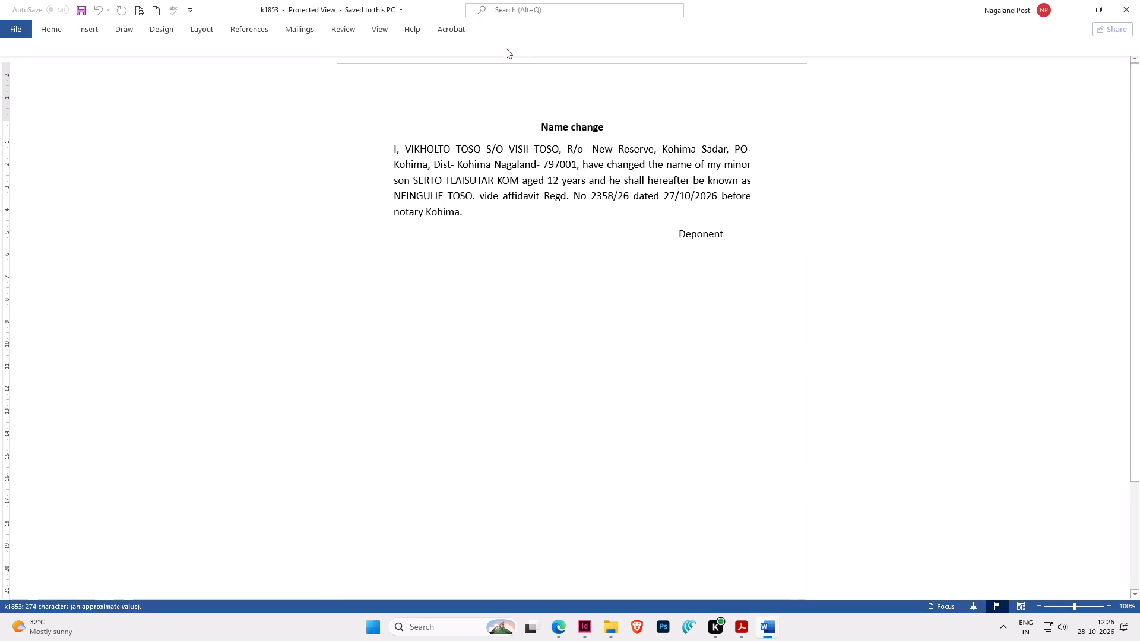
key("ctrl+v")
key("Return")
key("Return")
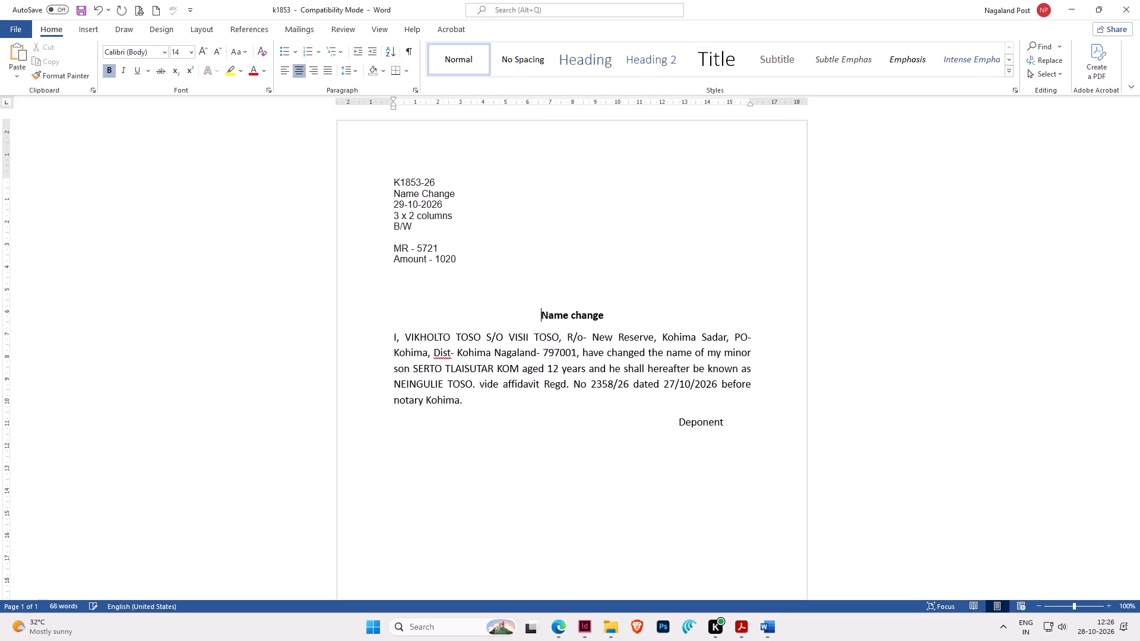
key("Return")
key("Return")
Indent the whole K1853-26 instruction block, from the reference number to the amount line, to about 6 on the ruler.
left_click_drag(475, 265, 375, 169)
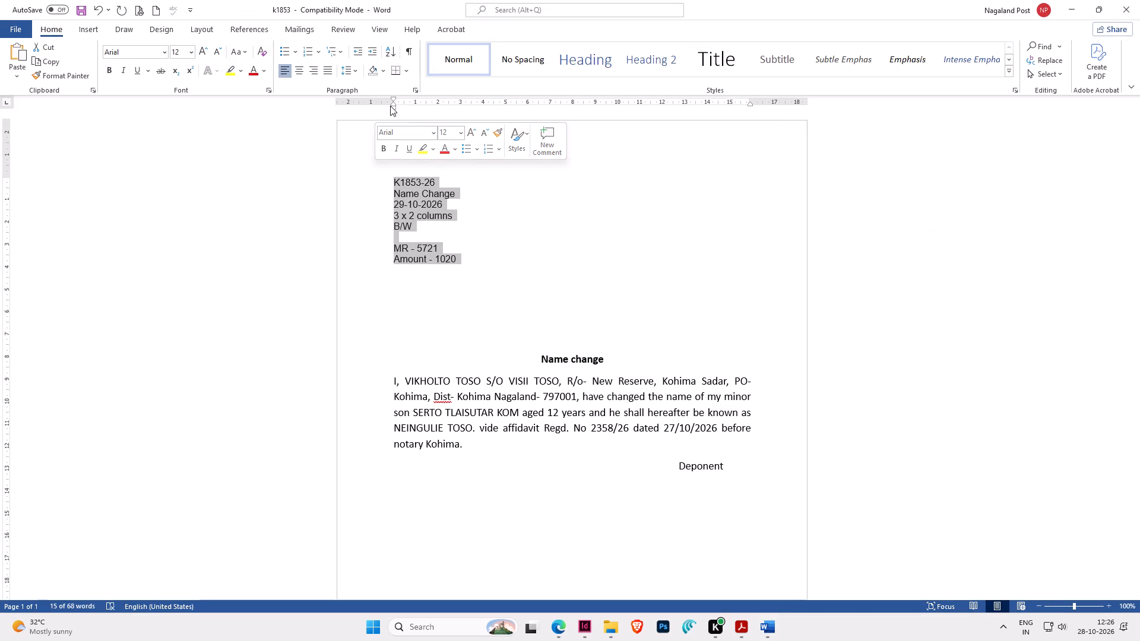
left_click_drag(392, 106, 530, 120)
Print one copy of the k1853 name change document.
left_click(136, 6)
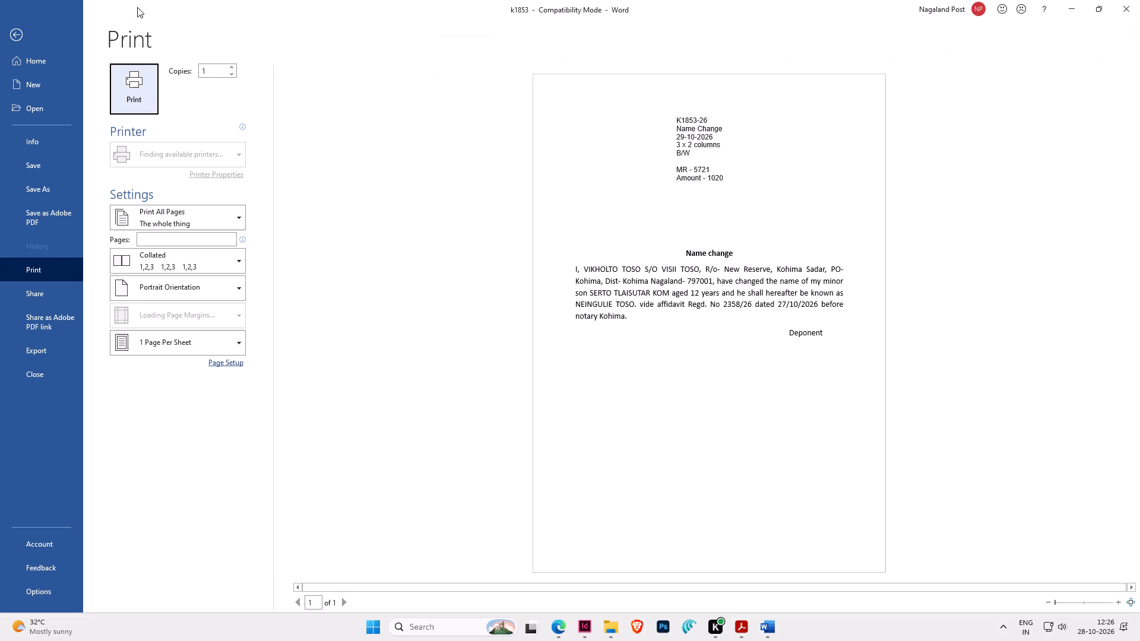
left_click(154, 91)
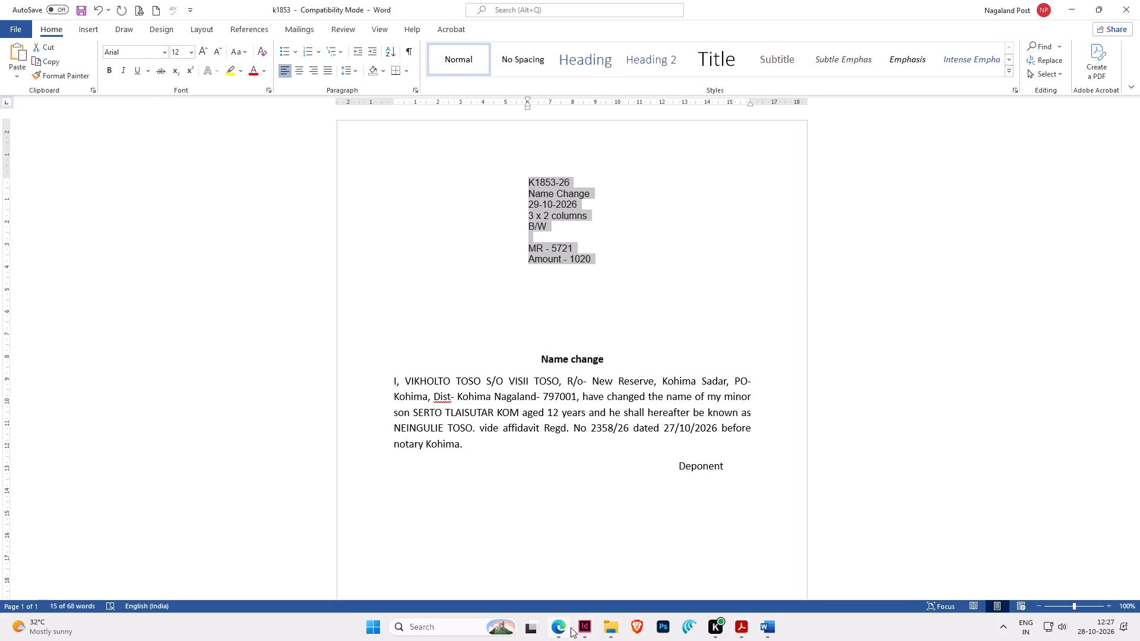
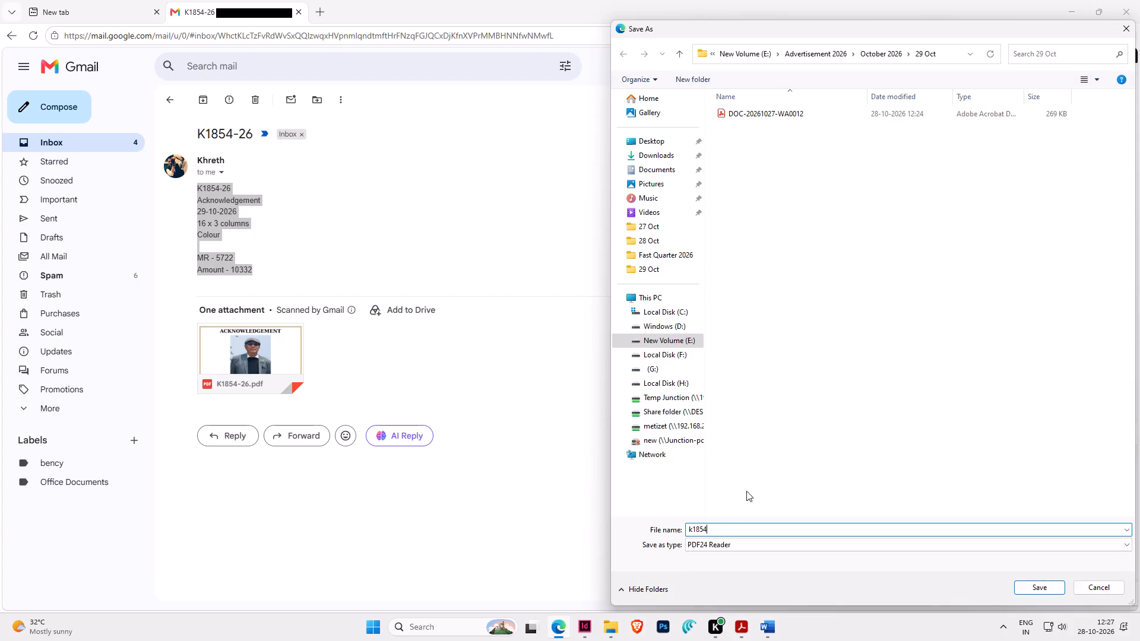
Save the K1854-26 acknowledgement PDF attachment as k1854 in the 29 Oct folder.
left_click(1043, 586)
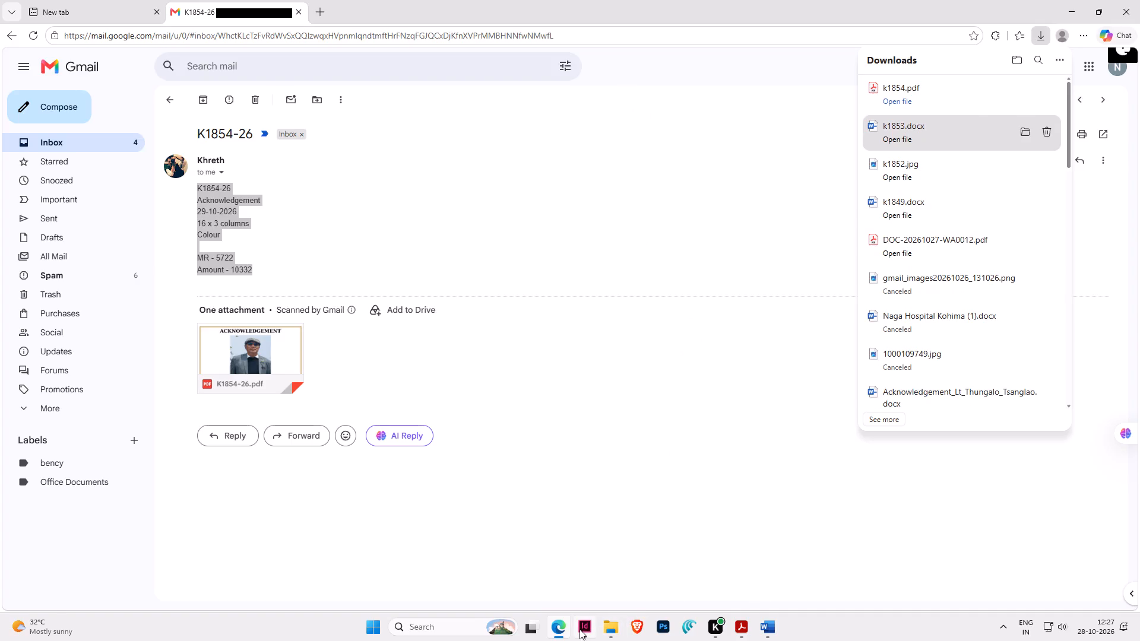
Switch to InDesign and move the felicitation notice and its instruction text off the page onto the pasteboard.
left_click(579, 629)
left_click_drag(794, 123, 530, 361)
left_click_drag(664, 320, 312, 325)
Paste the copied K1854-26 acknowledgement instructions onto the empty page and position the text against the top margin.
scroll(521, 324, "up", 2)
left_click(531, 320)
key("ctrl+v")
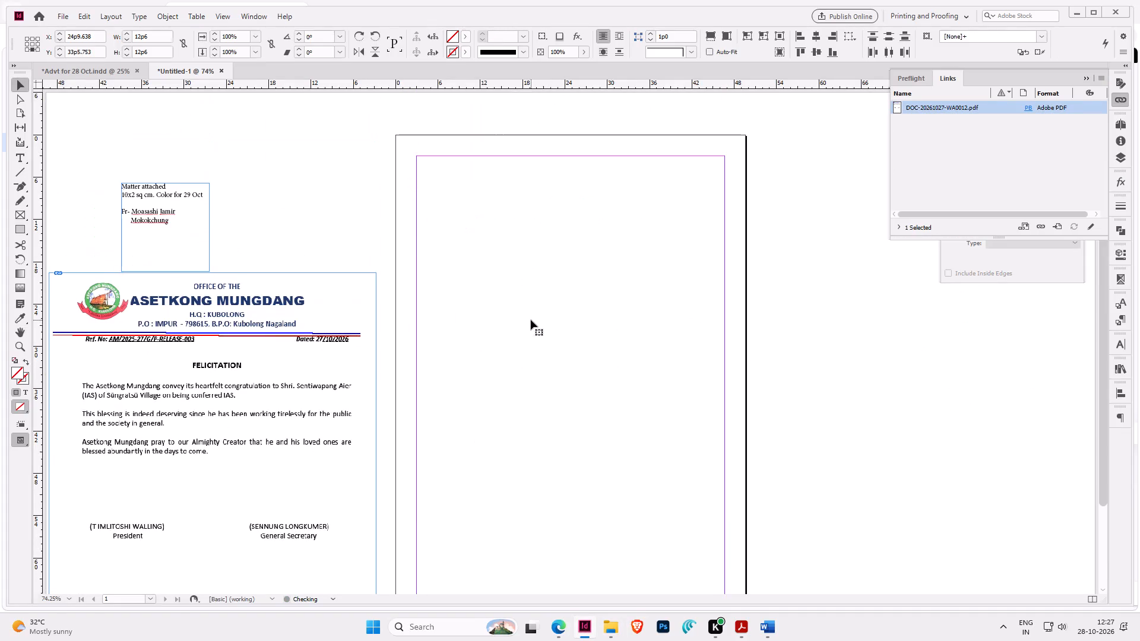
left_click_drag(561, 319, 562, 194)
left_click(535, 438)
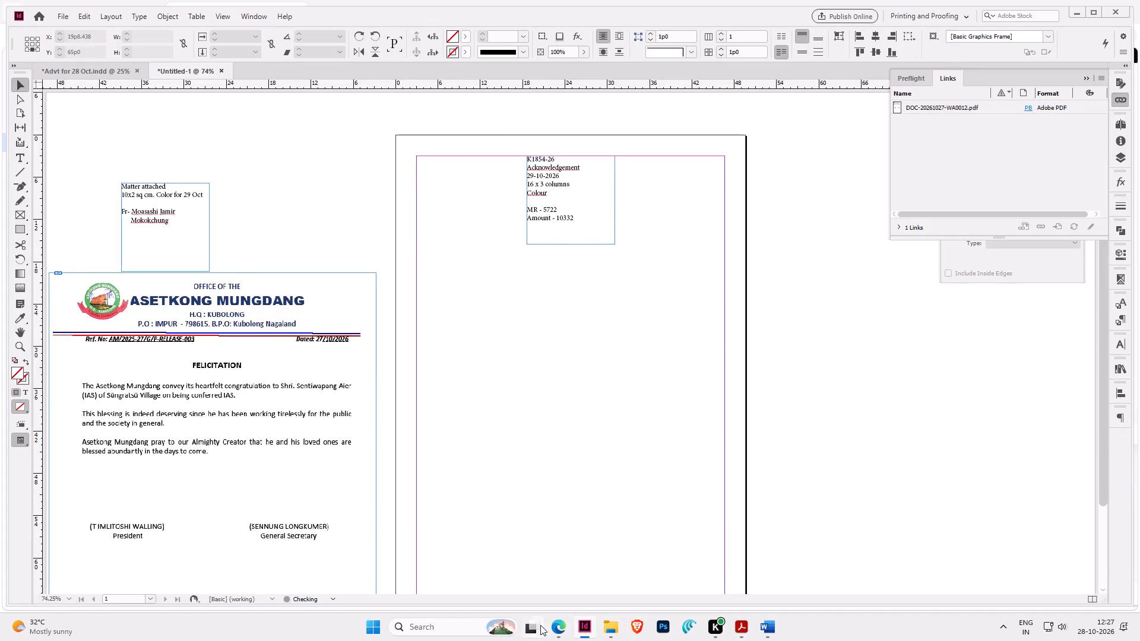
Place the k1854 PDF from File Explorer's 29 Oct folder into the InDesign document, positioned on the page below the instruction text.
left_click(603, 627)
left_click(214, 157)
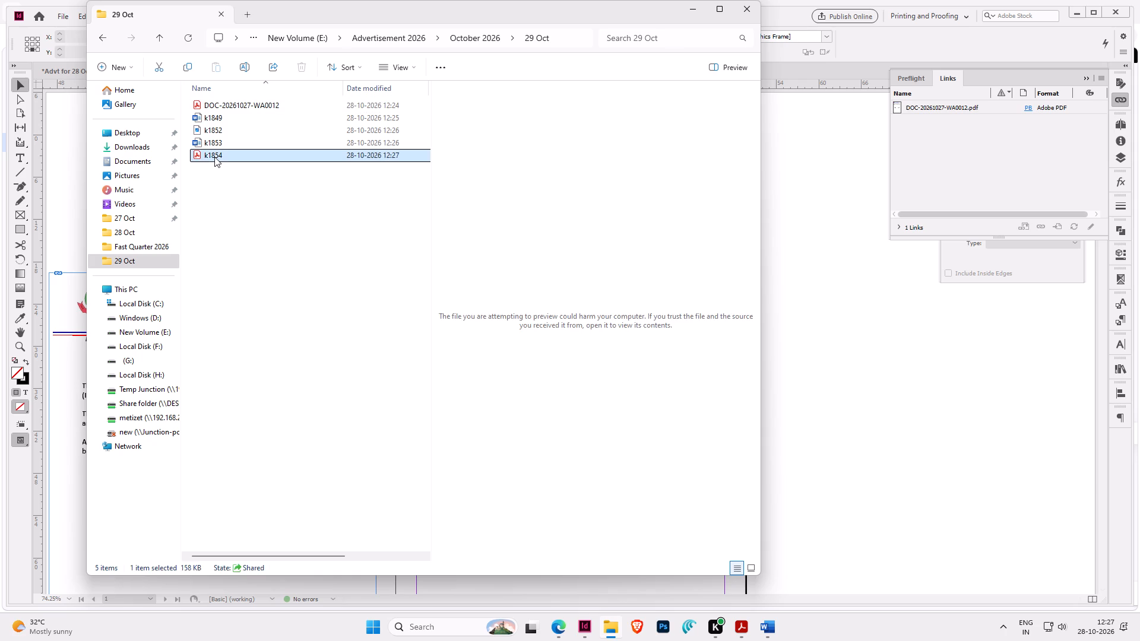
left_click_drag(210, 156, 865, 388)
left_click(831, 326)
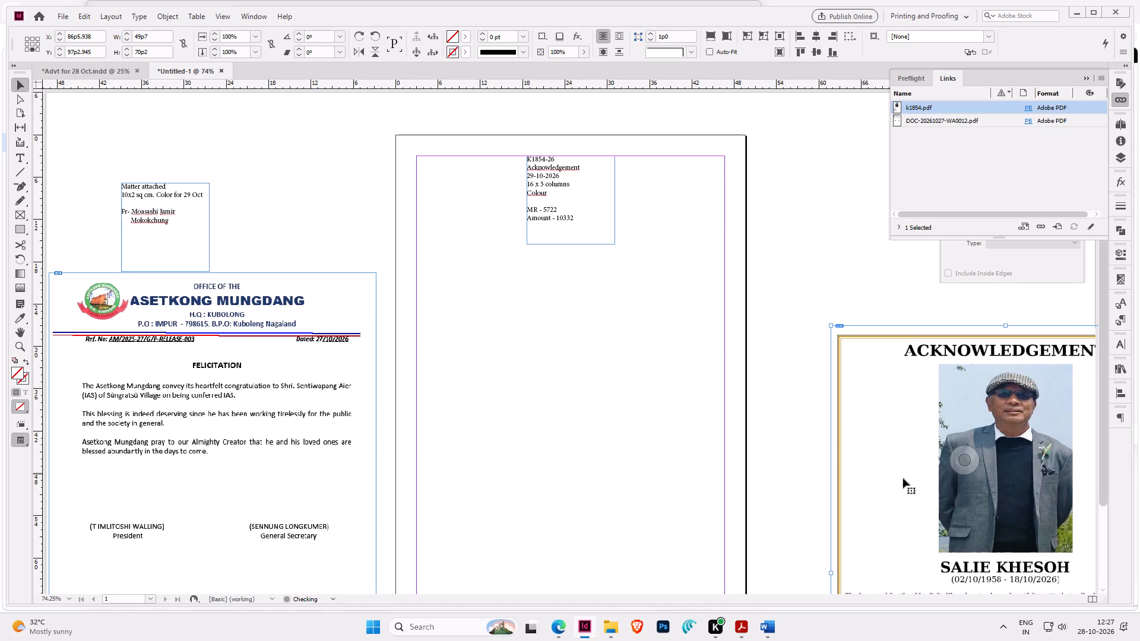
left_click_drag(984, 440, 537, 363)
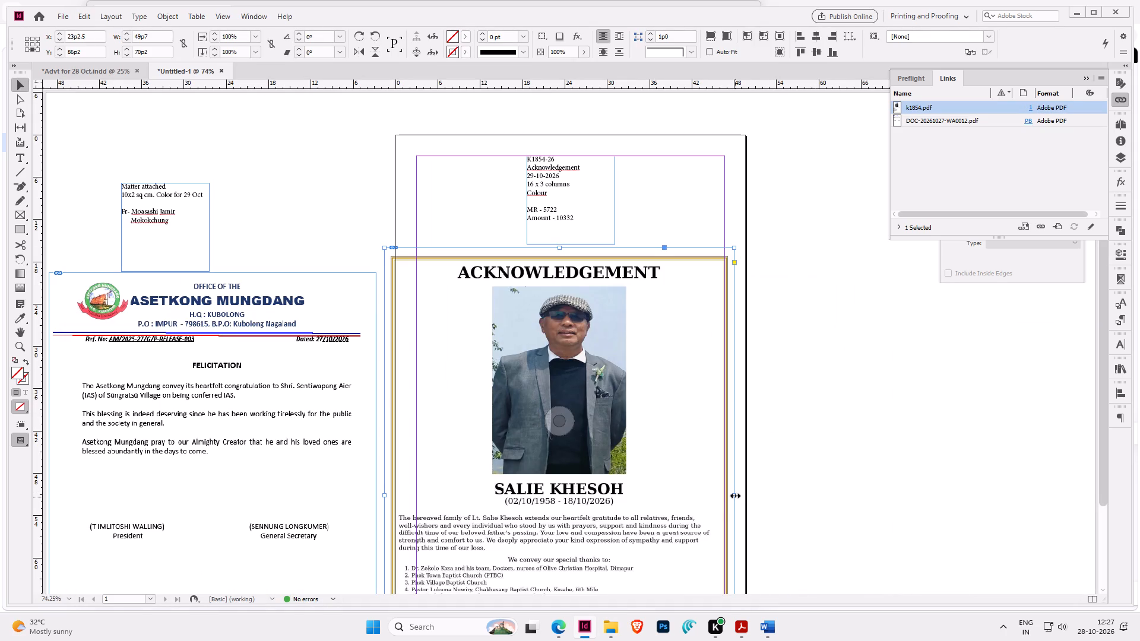
Scale the placed acknowledgement PDF down to about 29p11 by 42p5 and position it inside the page margins below the instructions.
left_click_drag(735, 494, 596, 494, "ctrl+shift")
left_click_drag(562, 537, 653, 458)
left_click(768, 420)
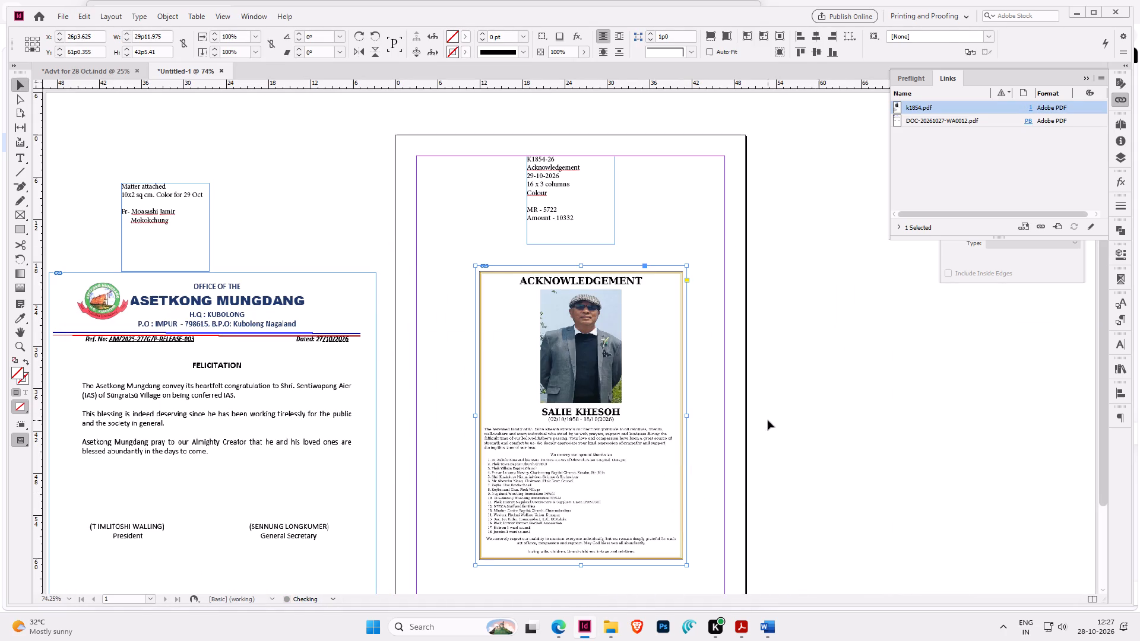
left_click(768, 420)
Print one copy of the K1854-26 acknowledgement page on the KONICA MINOLTA 185en (Copy 3) printer.
key("ctrl+p")
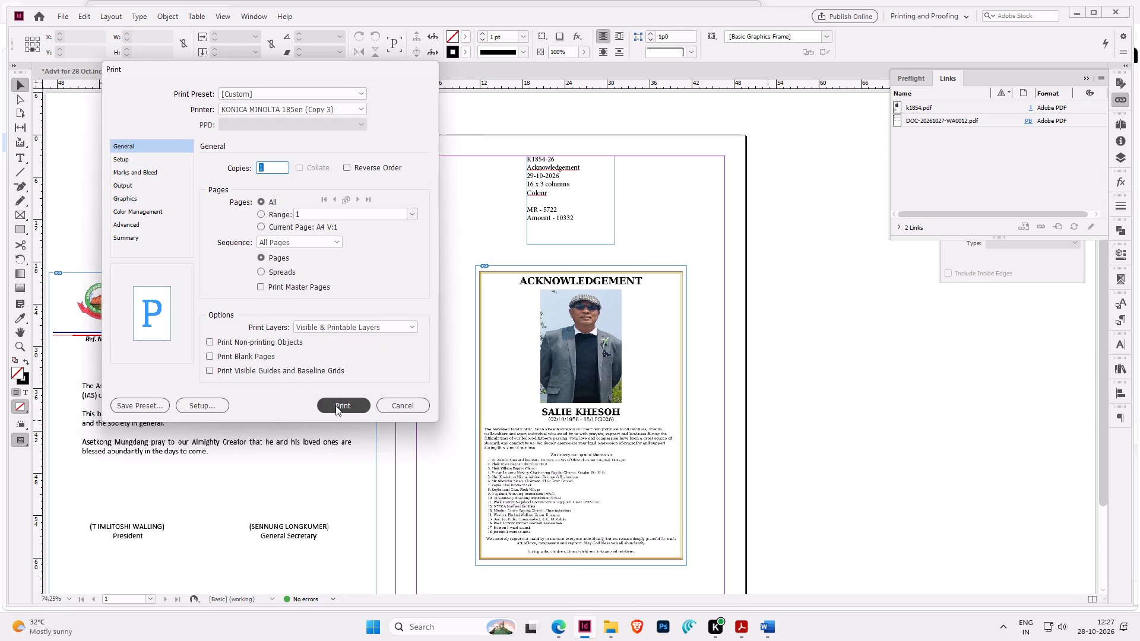
left_click(335, 405)
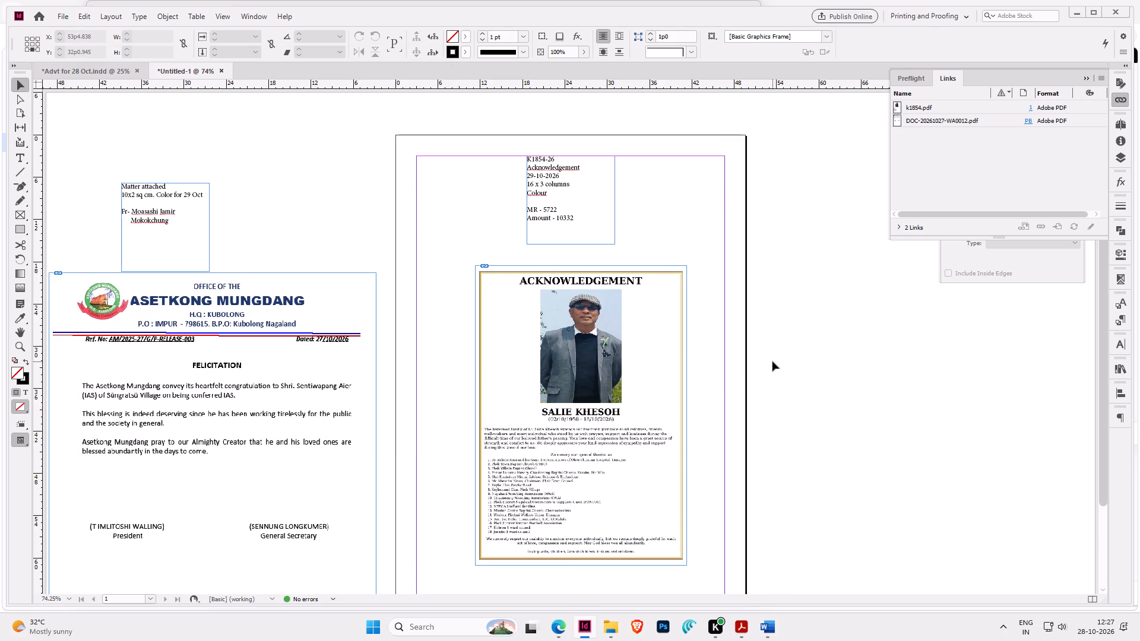
left_click(772, 361)
left_click(607, 627)
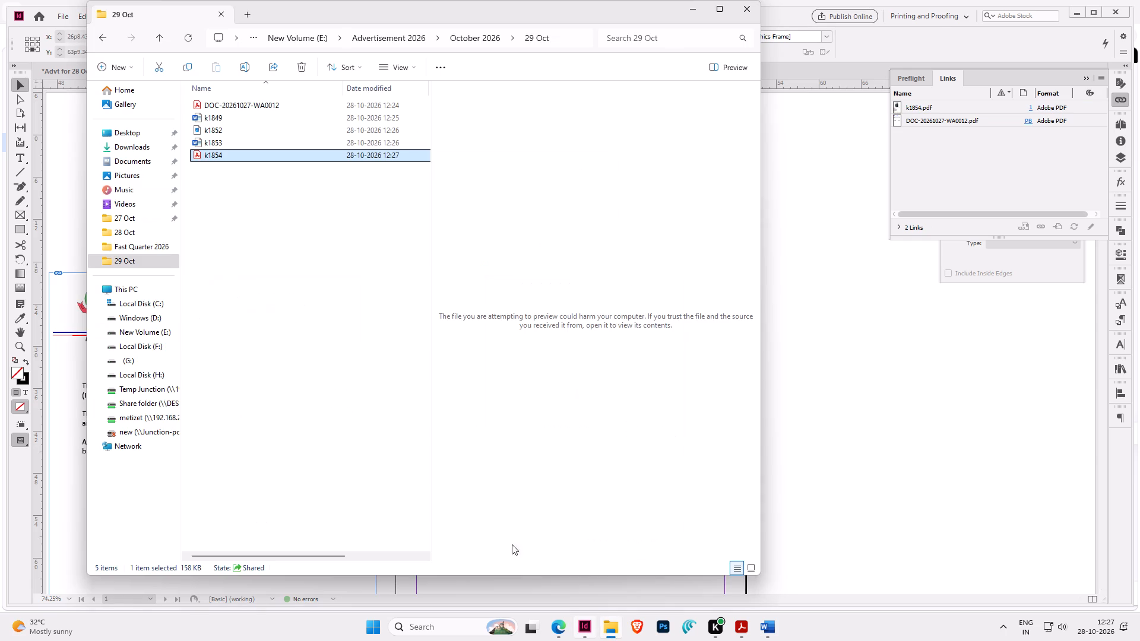
left_click(208, 118)
left_click(219, 142, "ctrl")
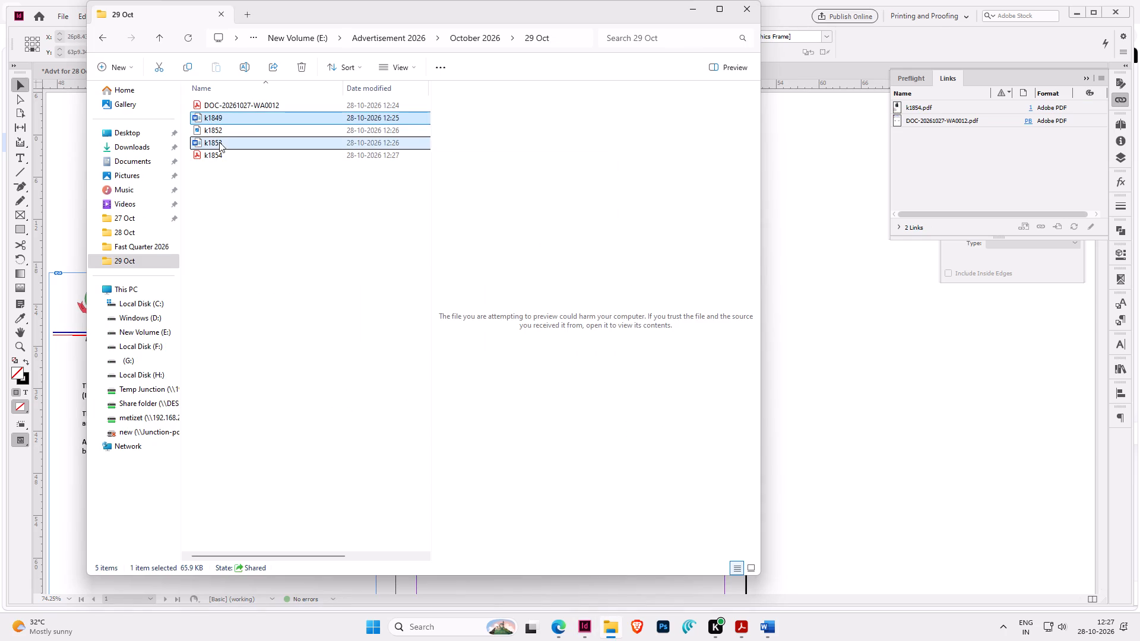
left_click(263, 102, "ctrl")
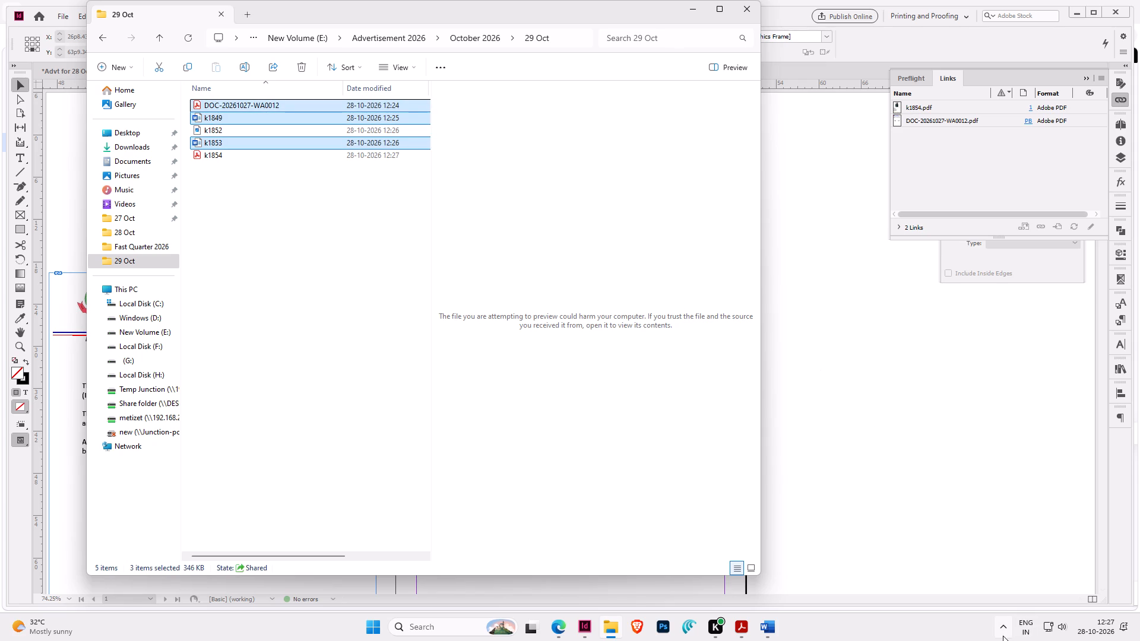
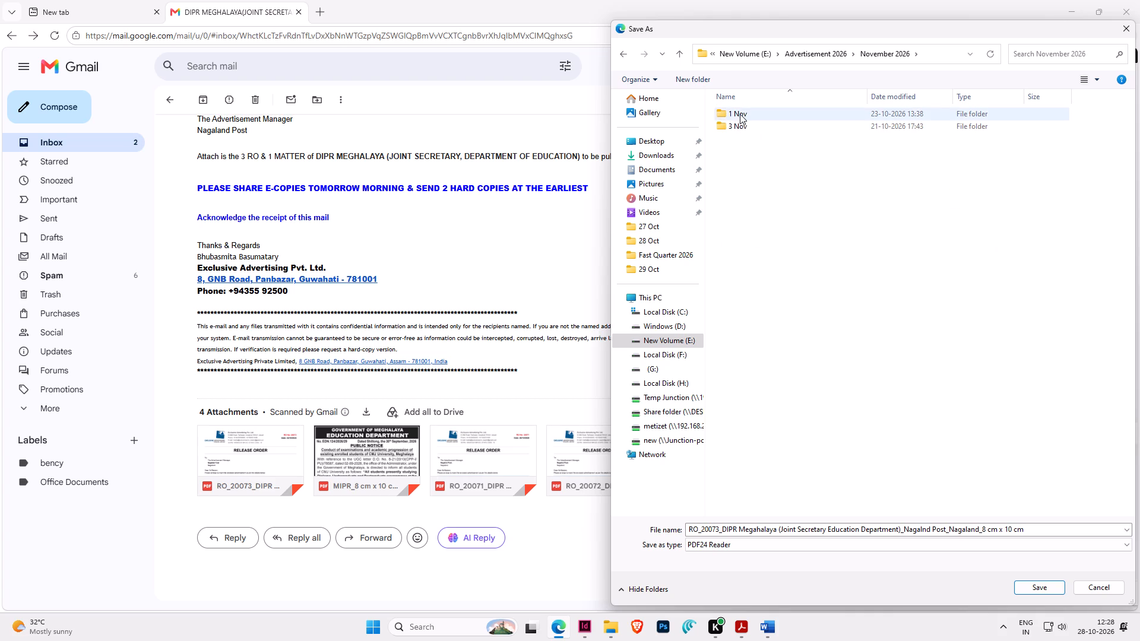
Save the RO_20073 DIPR Meghalaya release order PDF in the 1 Nov folder under November 2026.
left_click(740, 114)
double_click(759, 109)
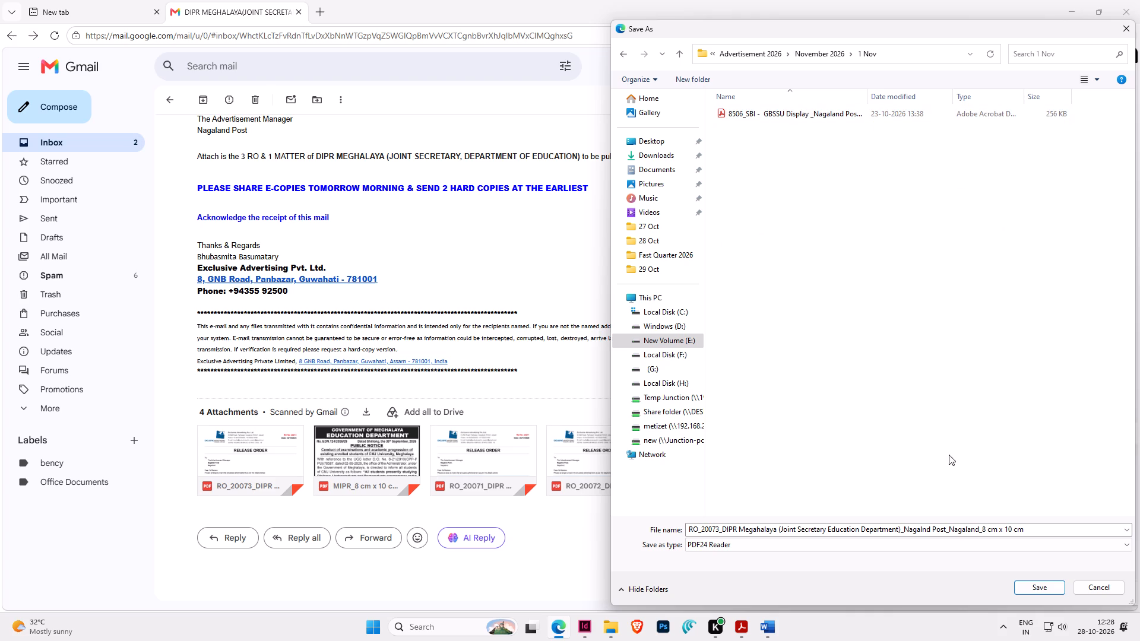
left_click(1034, 586)
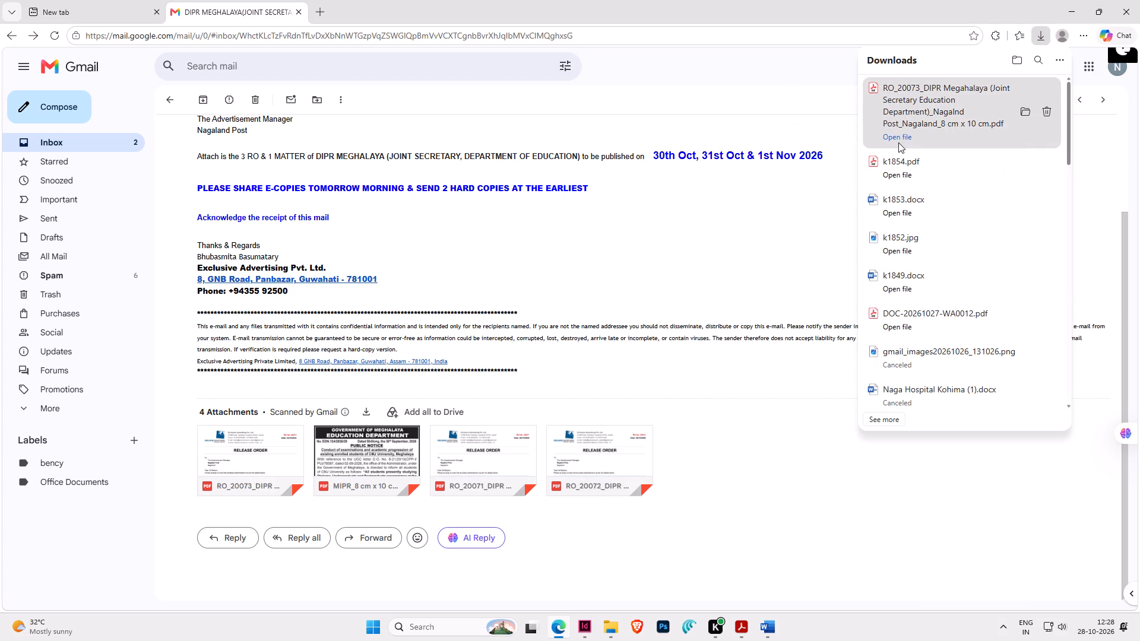
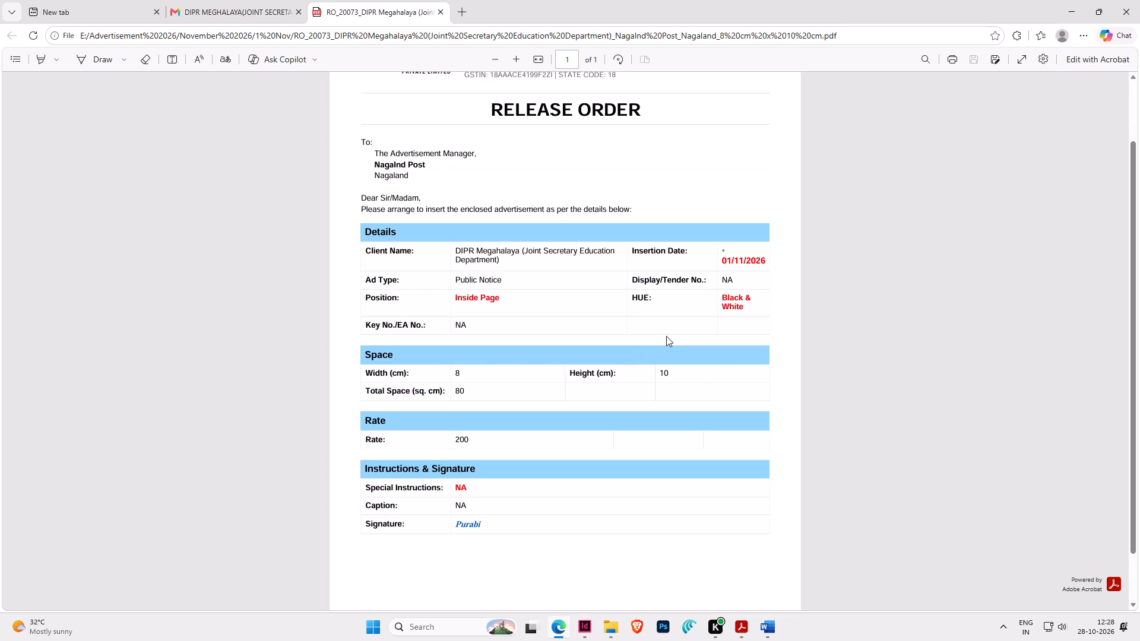
Print one copy of the DIPR Megahalaya release order 20073 on the KONICA MINOLTA 185en (Copy 3) printer, checking its preview.
scroll(666, 336, "up", 3)
left_click(951, 62)
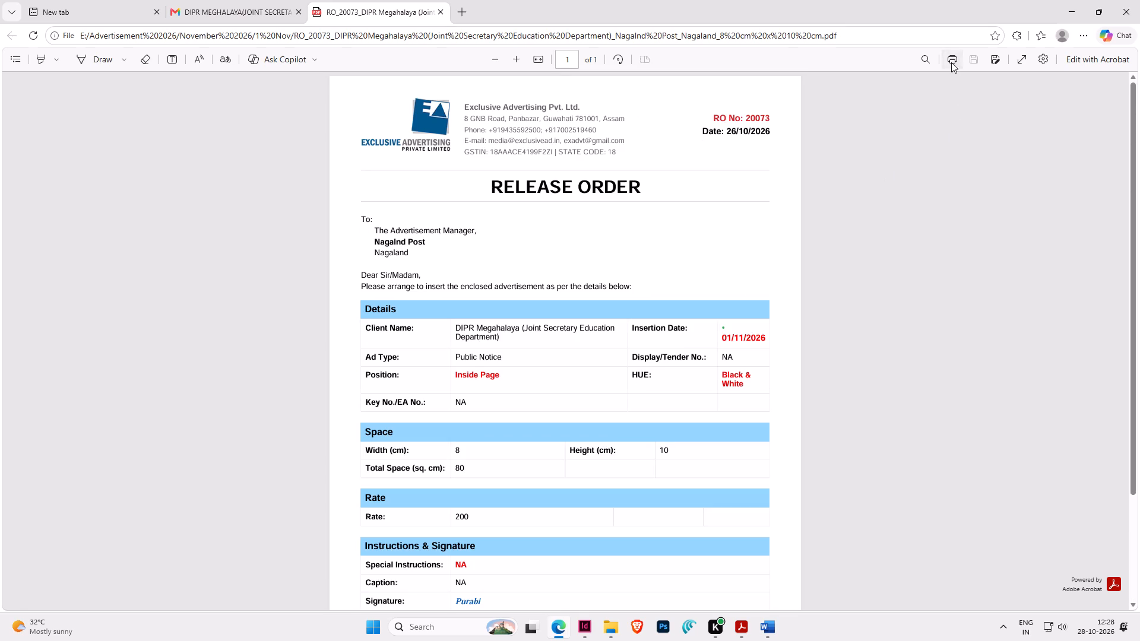
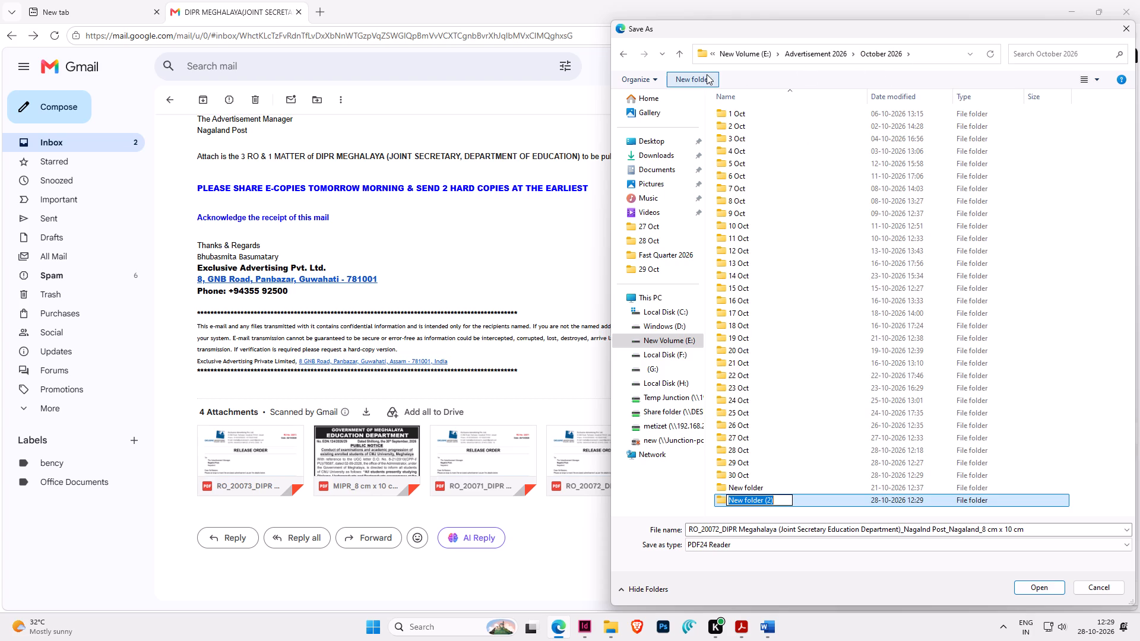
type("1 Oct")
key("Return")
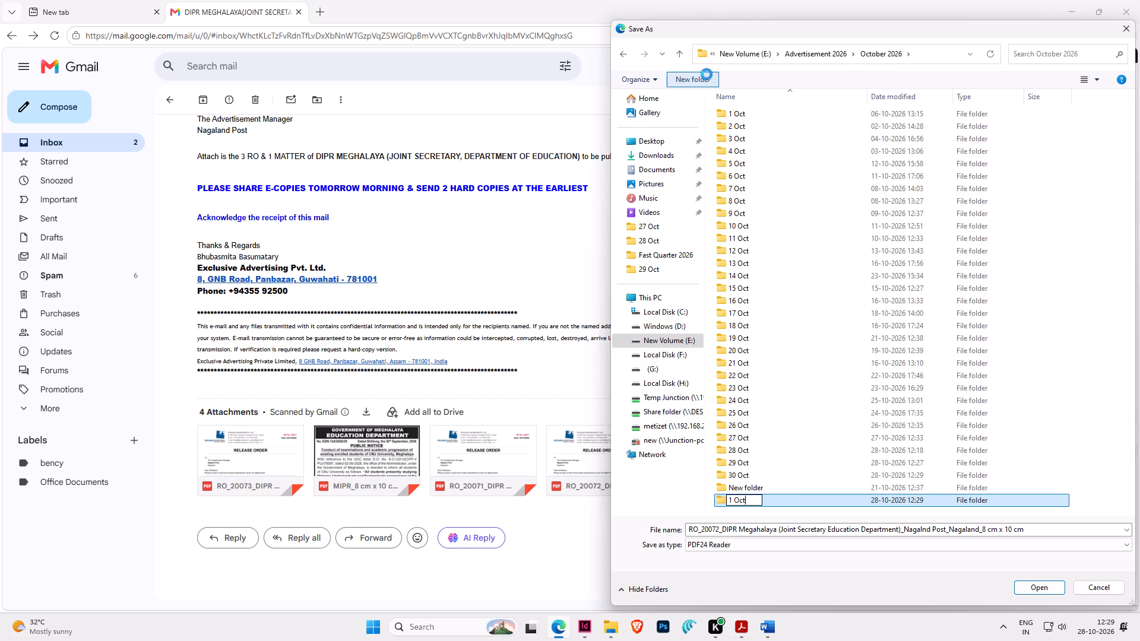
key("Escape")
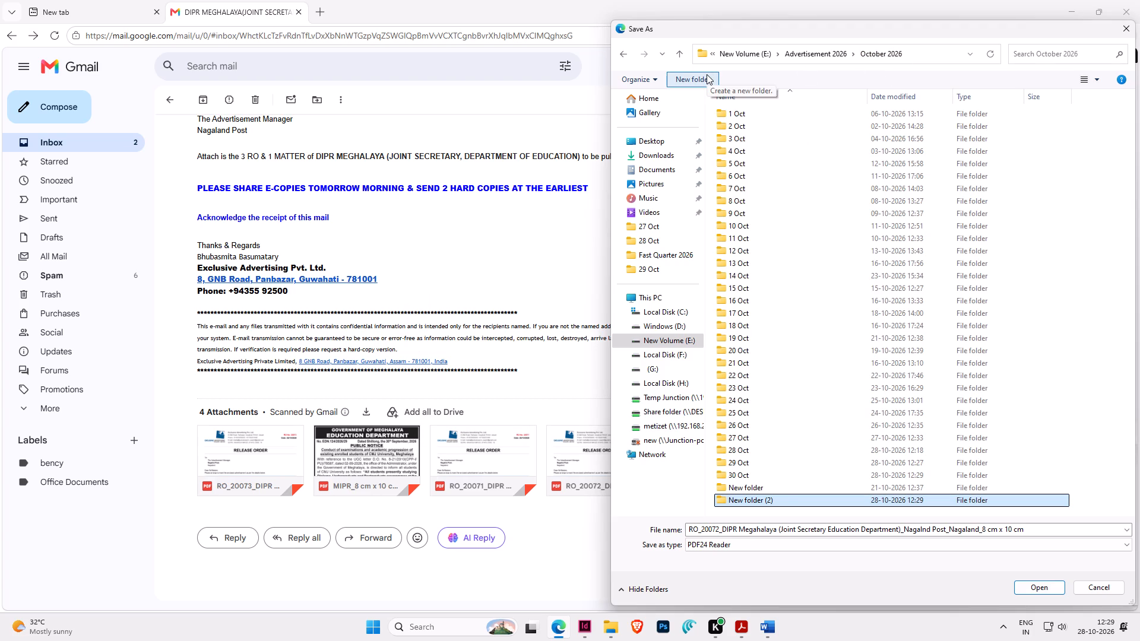
Rename the newly created folder in October 2026 as 31 Oct.
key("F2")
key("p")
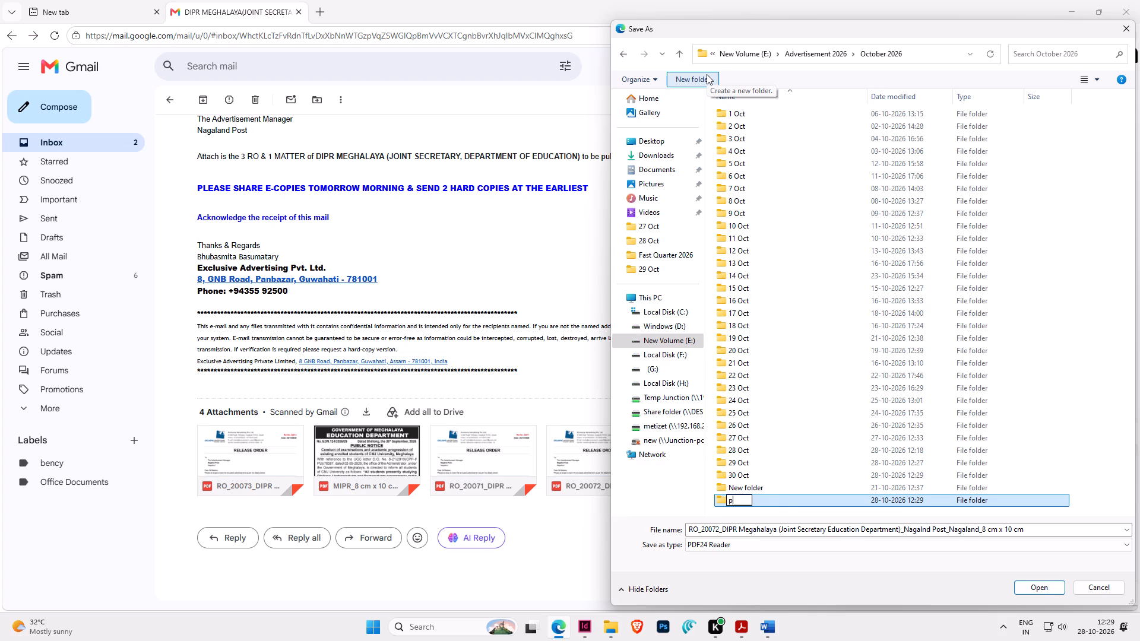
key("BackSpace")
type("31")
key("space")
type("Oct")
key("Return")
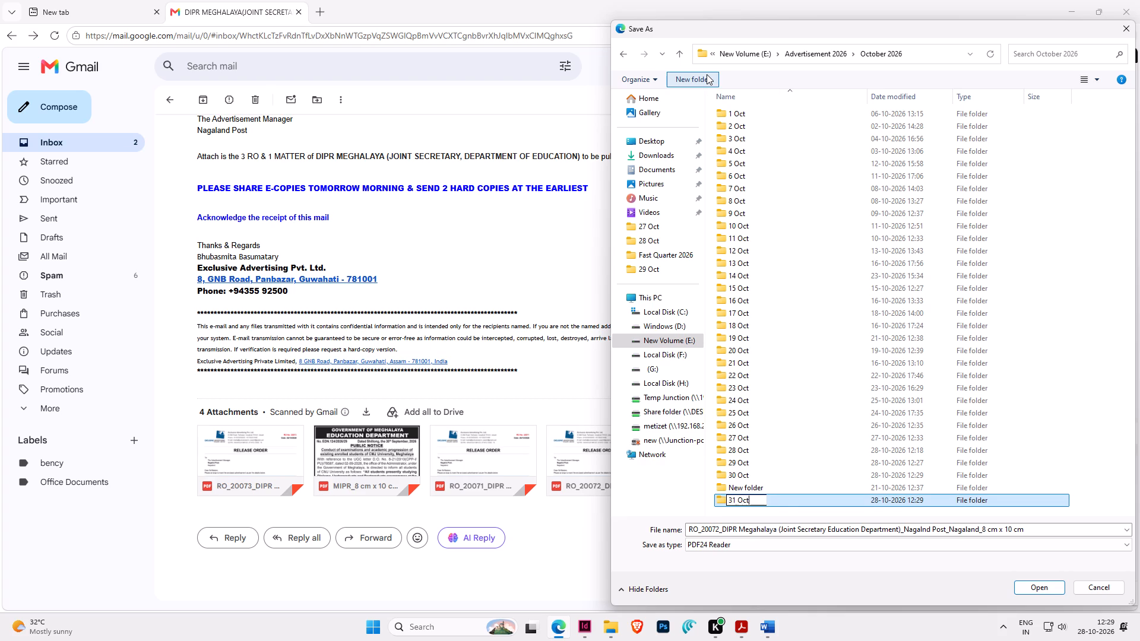
Save the RO_20072 DIPR Meghalaya release order PDF in the 31 Oct folder, keeping its file name.
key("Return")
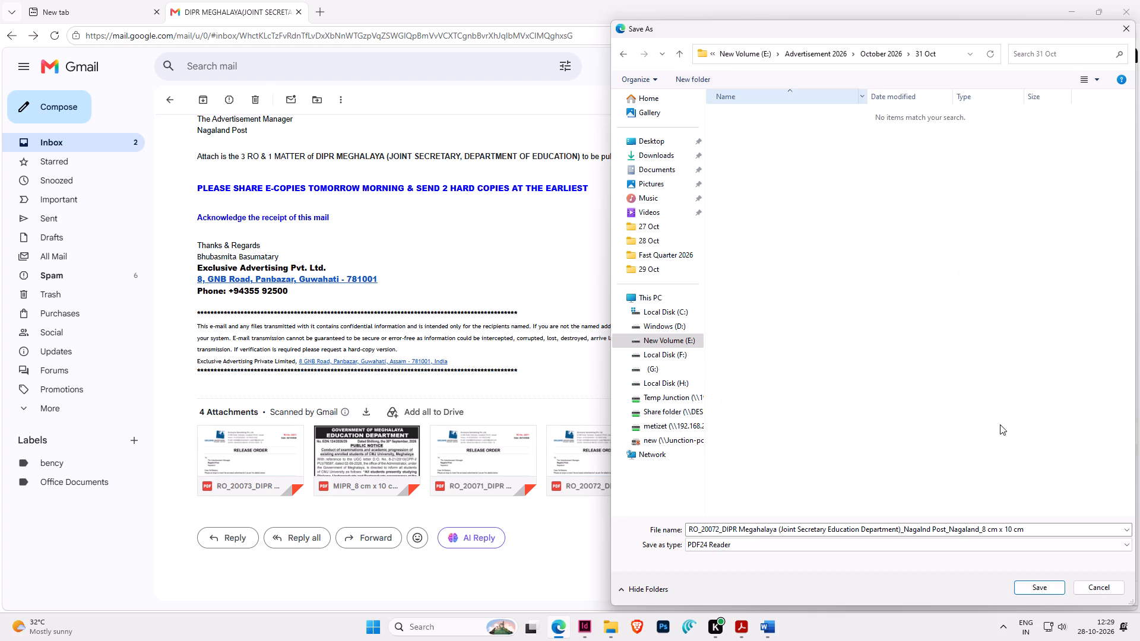
left_click(1040, 587)
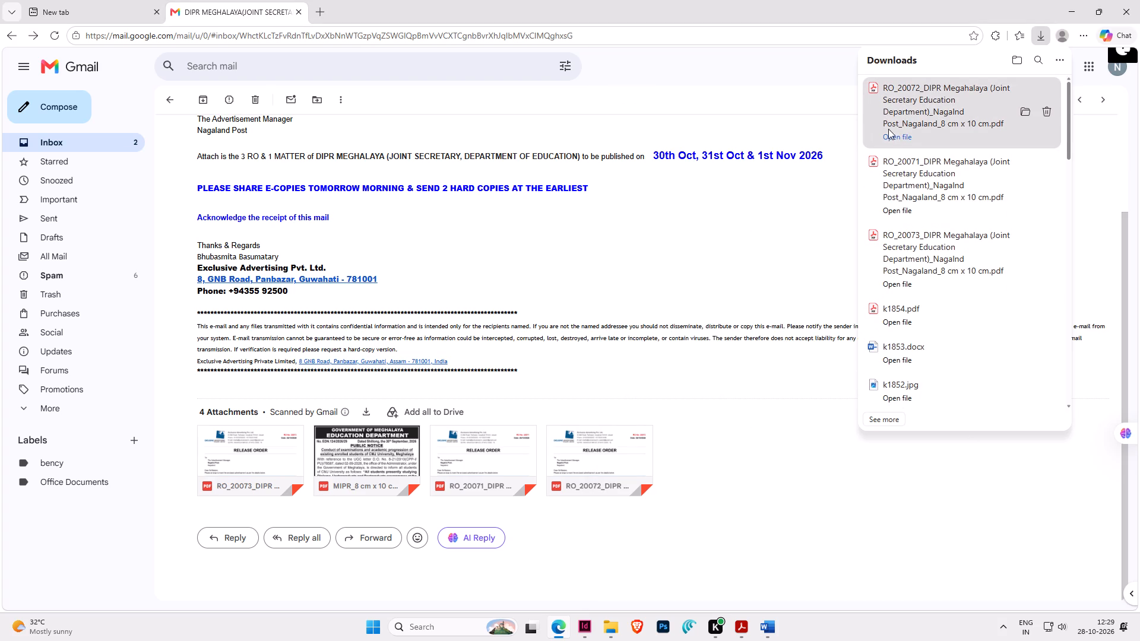
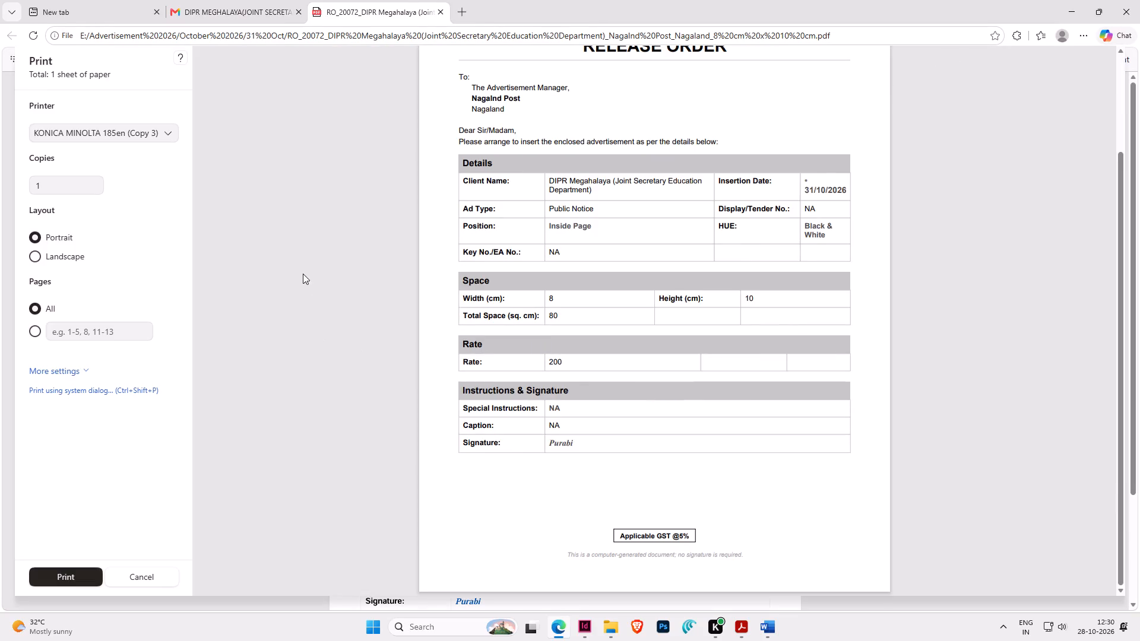
Print one portrait copy of release order 20072 for DIPR Meghalaya on the KONICA MINOLTA 185en (Copy 3) printer.
left_click(53, 579)
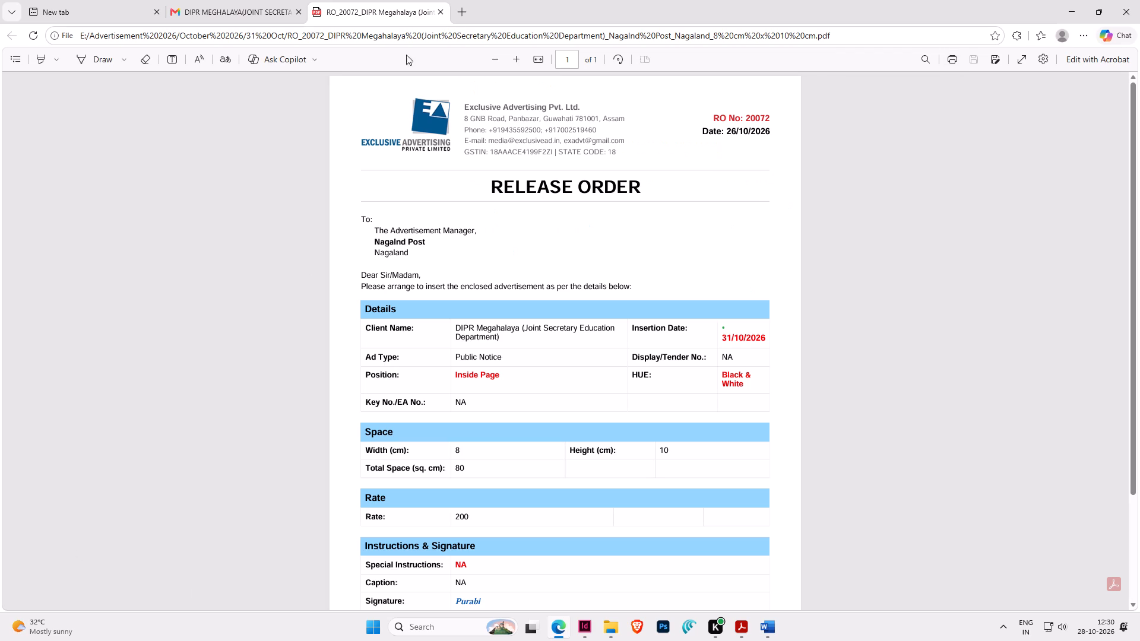
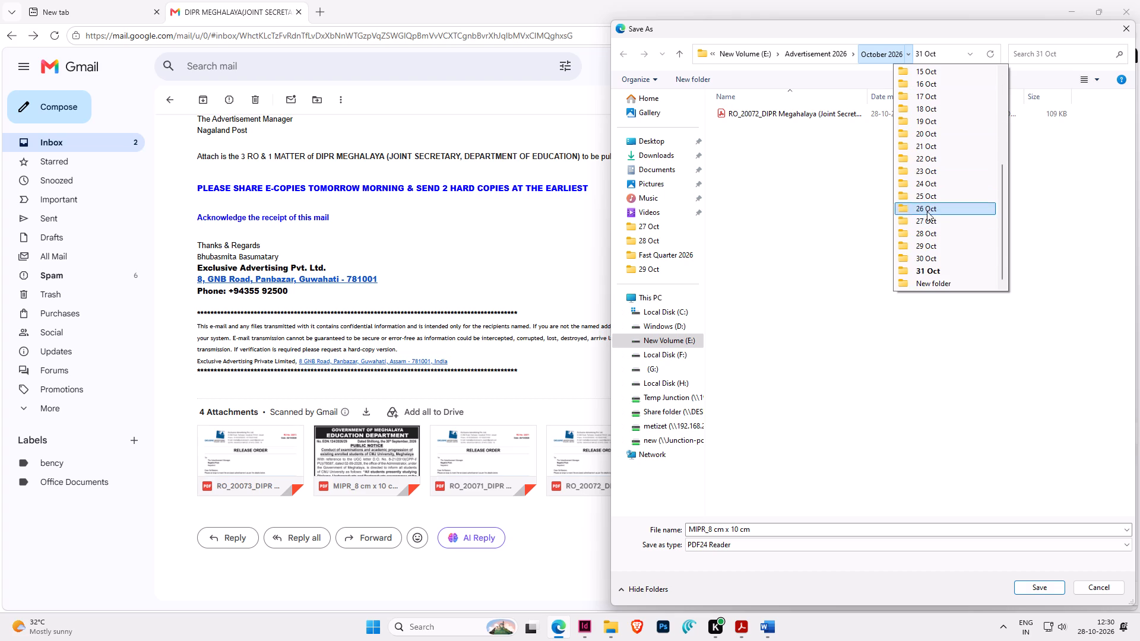
Save the MIPR_8 cm x 10 cm advertisement attachment in the 30 Oct folder under October 2026.
scroll(927, 211, "down", 2)
left_click(930, 255)
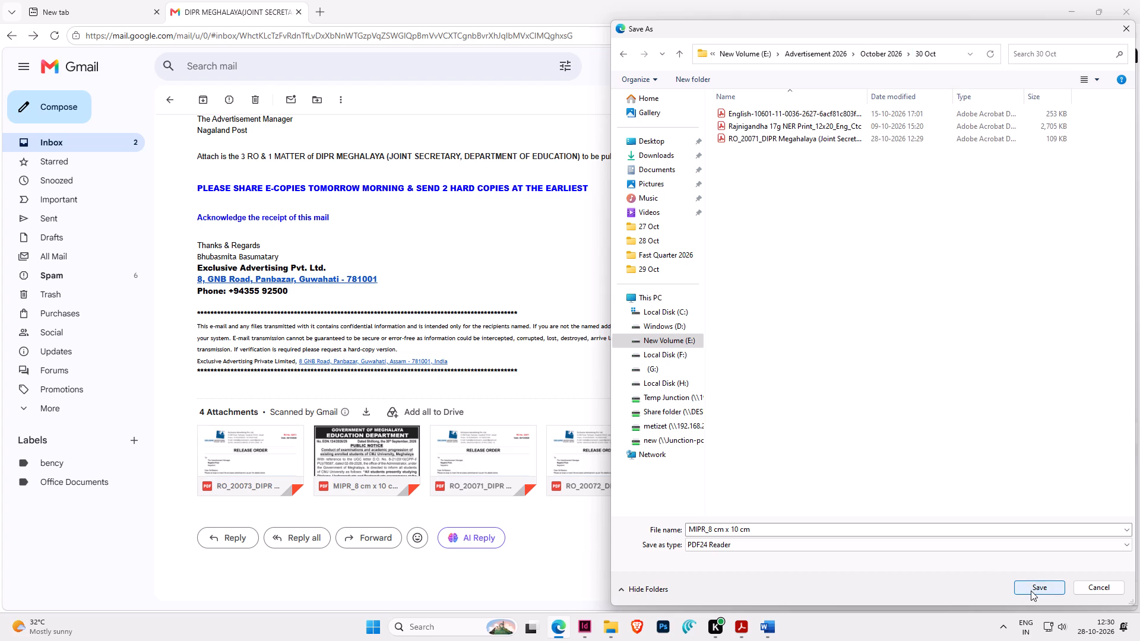
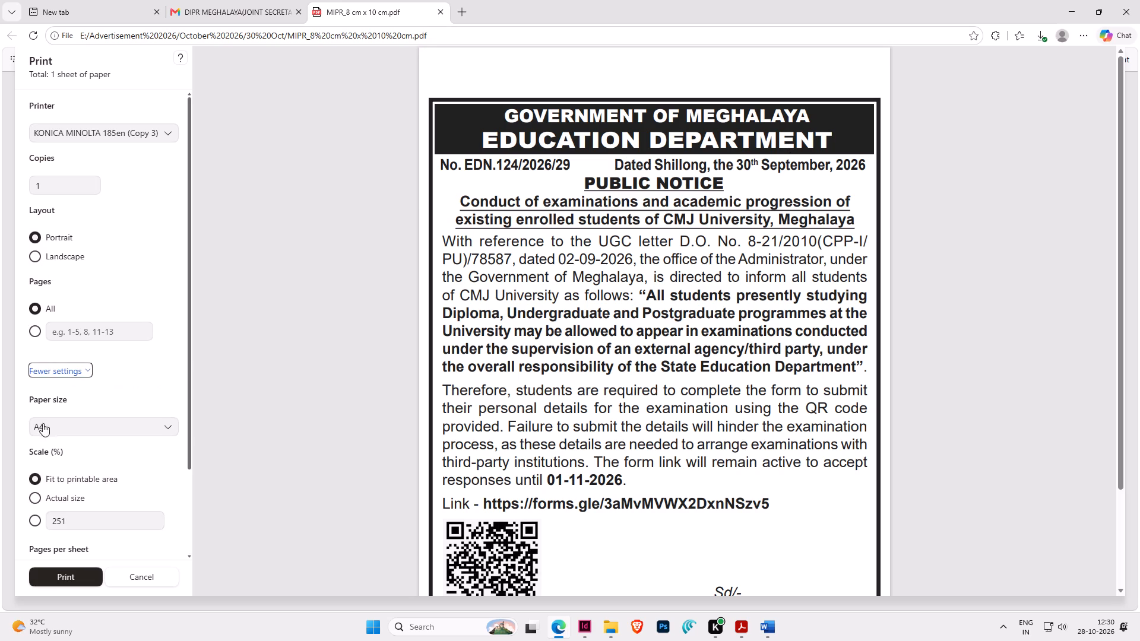
Print one A4 portrait copy of the MIPR_8 cm x 10 cm PDF at actual size on the KONICA MINOLTA 185en (Copy 3).
left_click(31, 499)
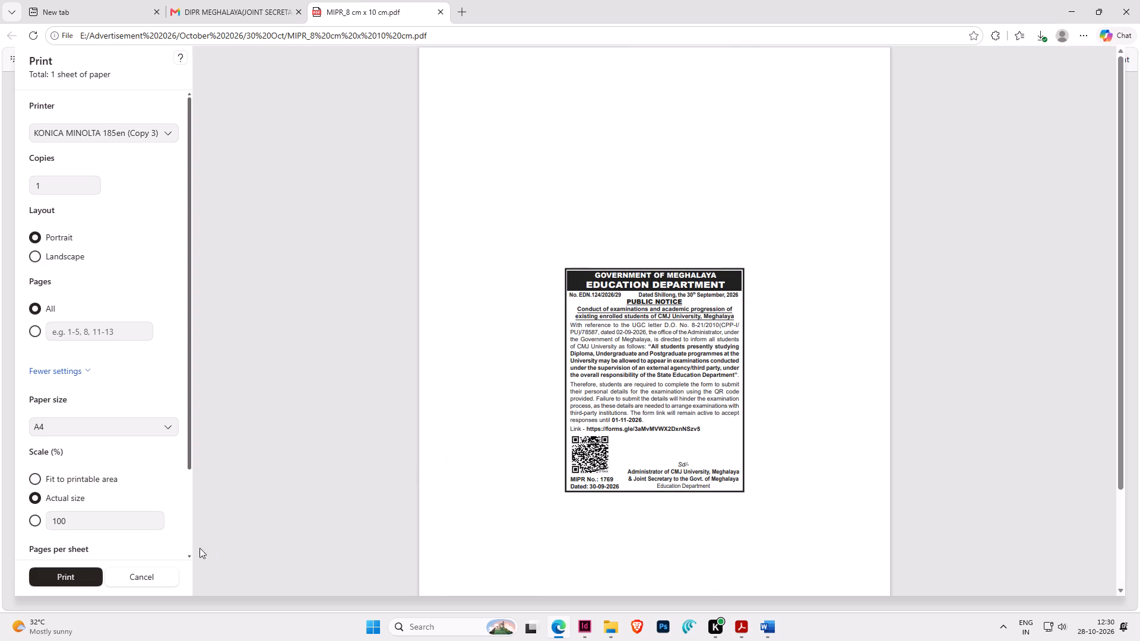
left_click(79, 575)
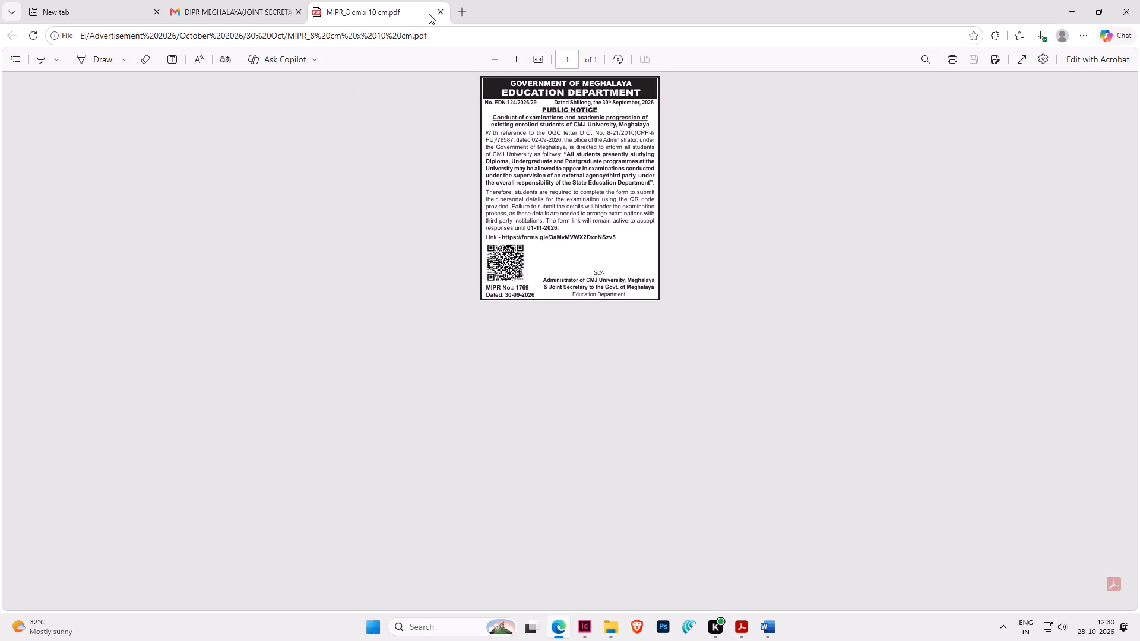
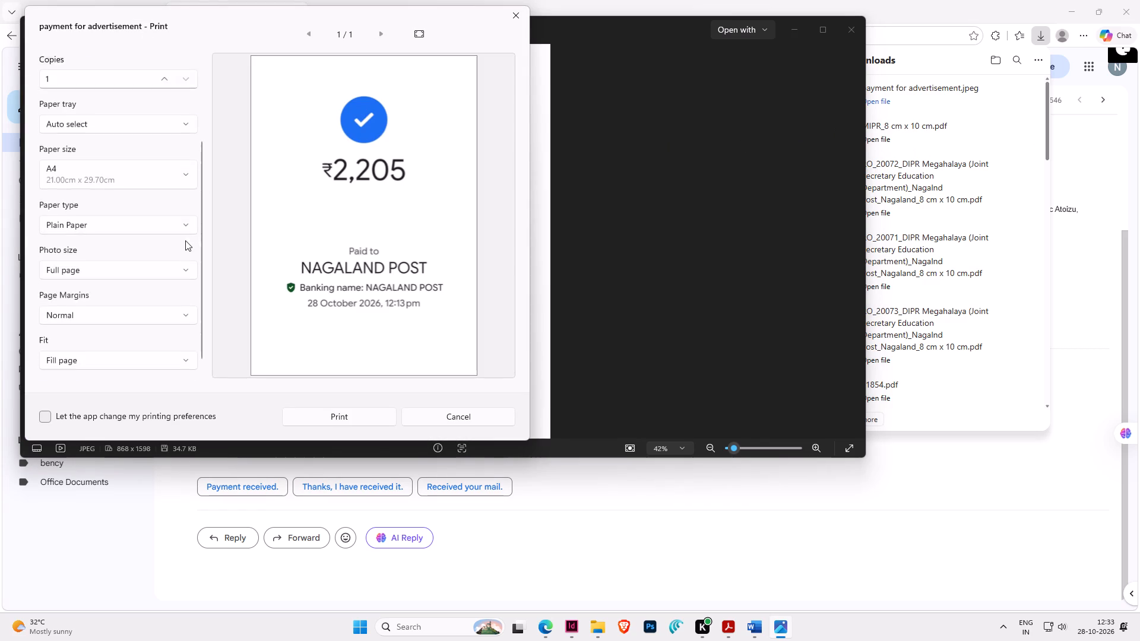
Set the fit option to Shrink to fit for printing the payment for advertisement image.
scroll(185, 240, "down", 4)
left_click(72, 345)
left_click(82, 372)
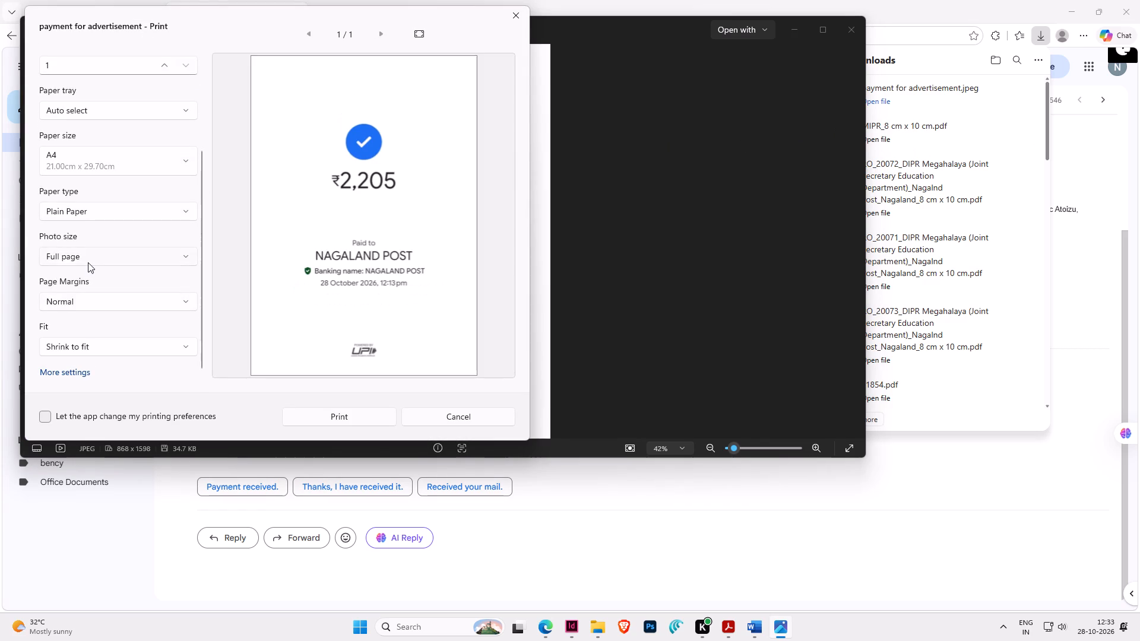
Print one A4 copy of the payment for advertisement image after choosing its photo size, and close the image.
left_click(88, 262)
left_click(84, 301)
left_click(326, 418)
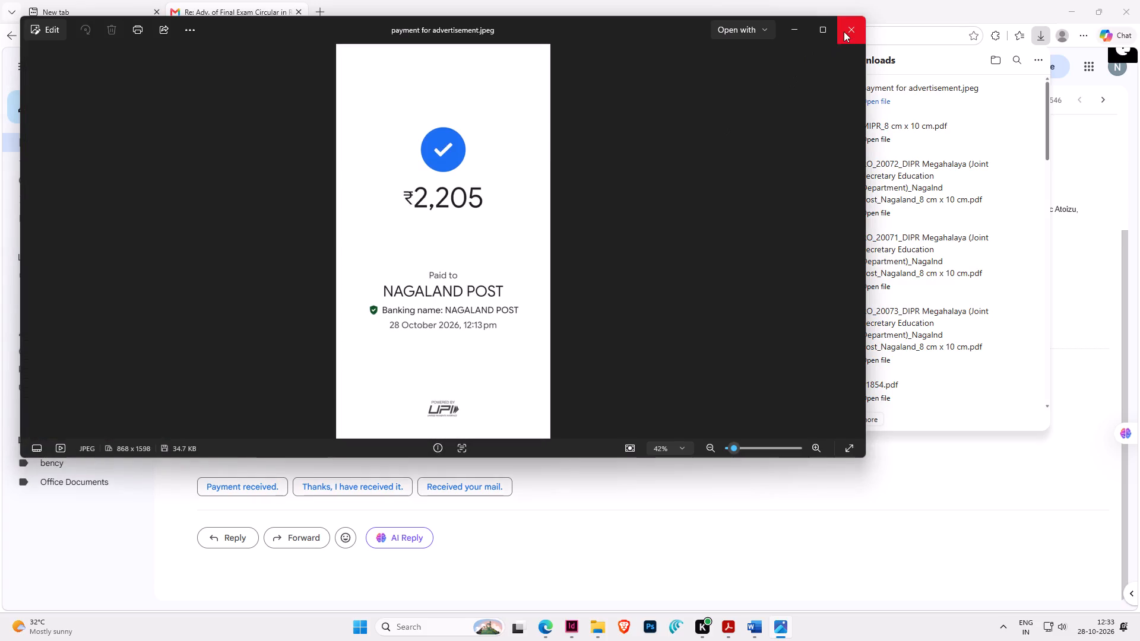
left_click(845, 30)
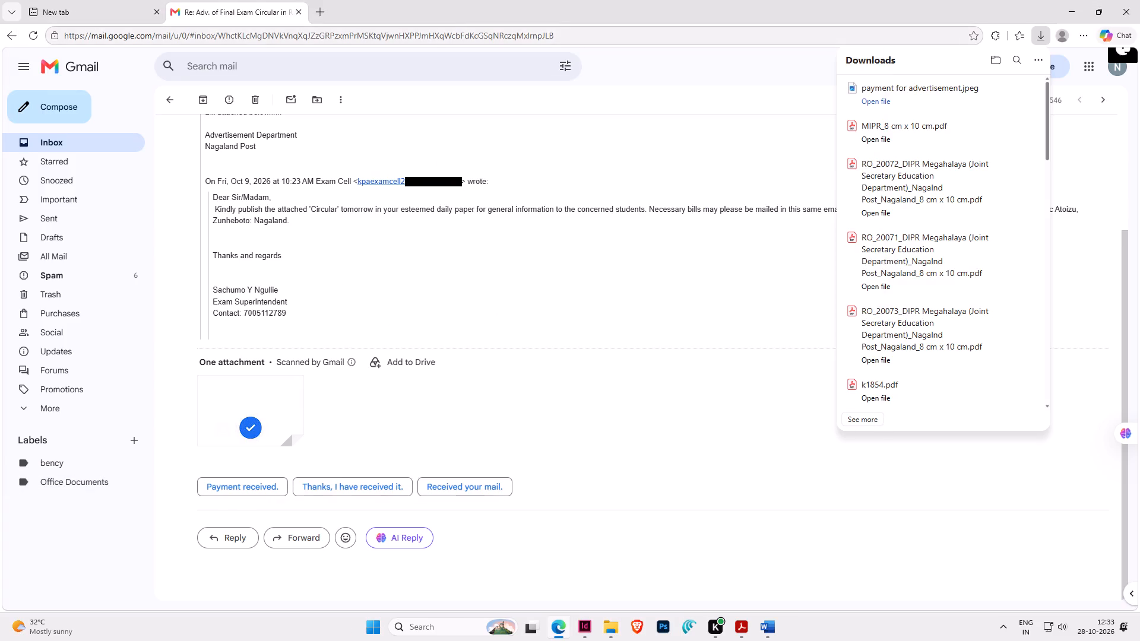
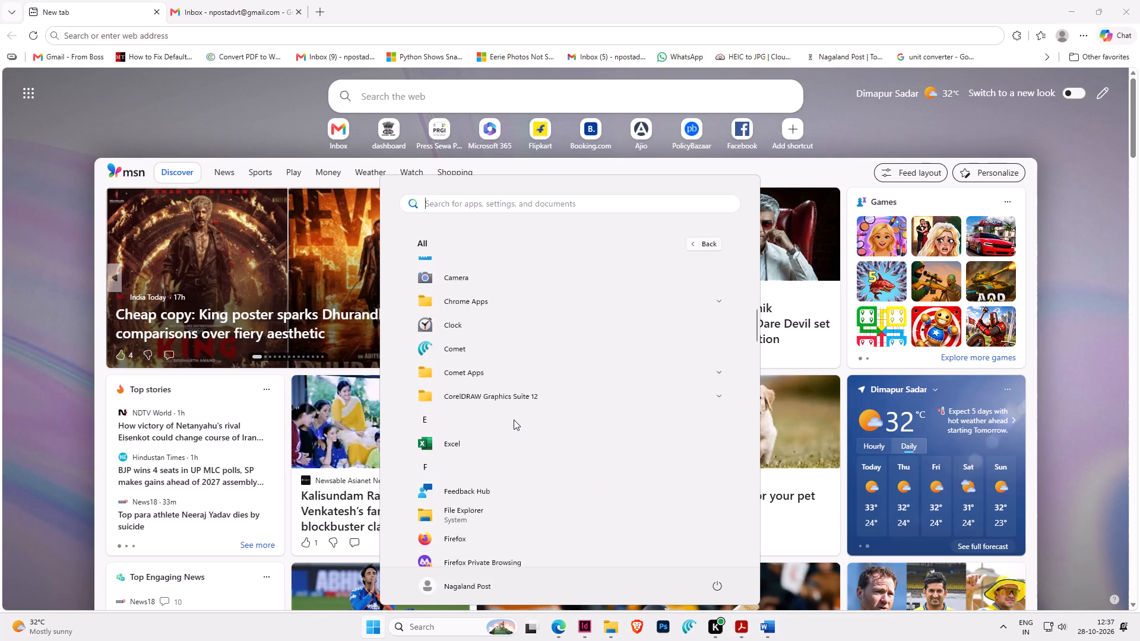
Switch to Google Chrome under the Person 1 profile and ready the new tab's address bar for an entry.
scroll(514, 420, "down", 4)
left_click(468, 521)
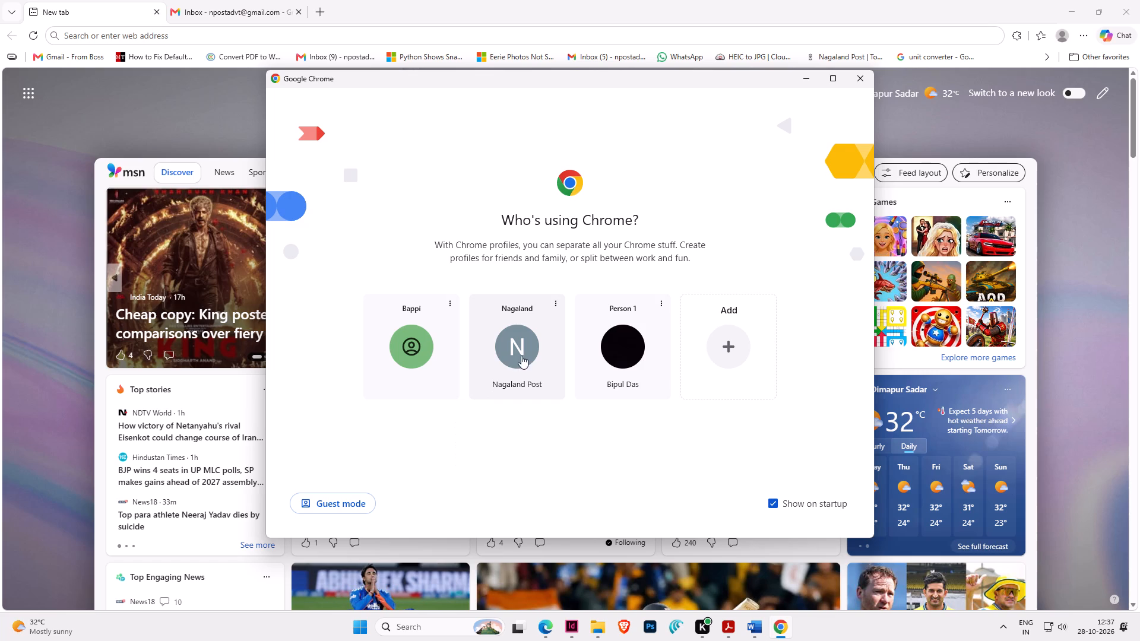
left_click(617, 337)
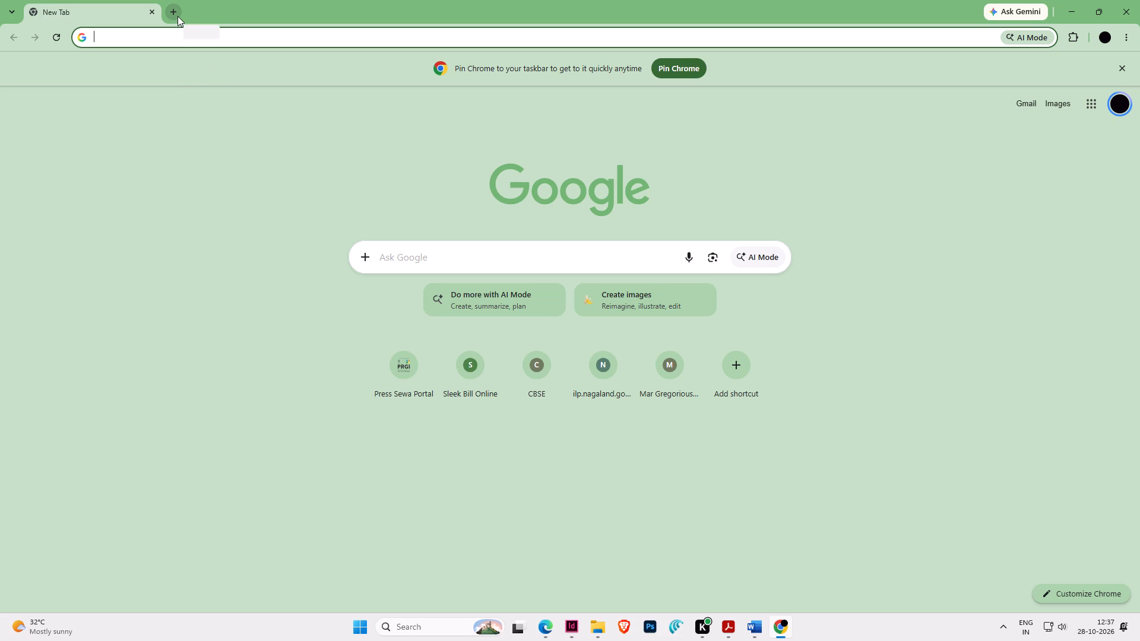
left_click(303, 41)
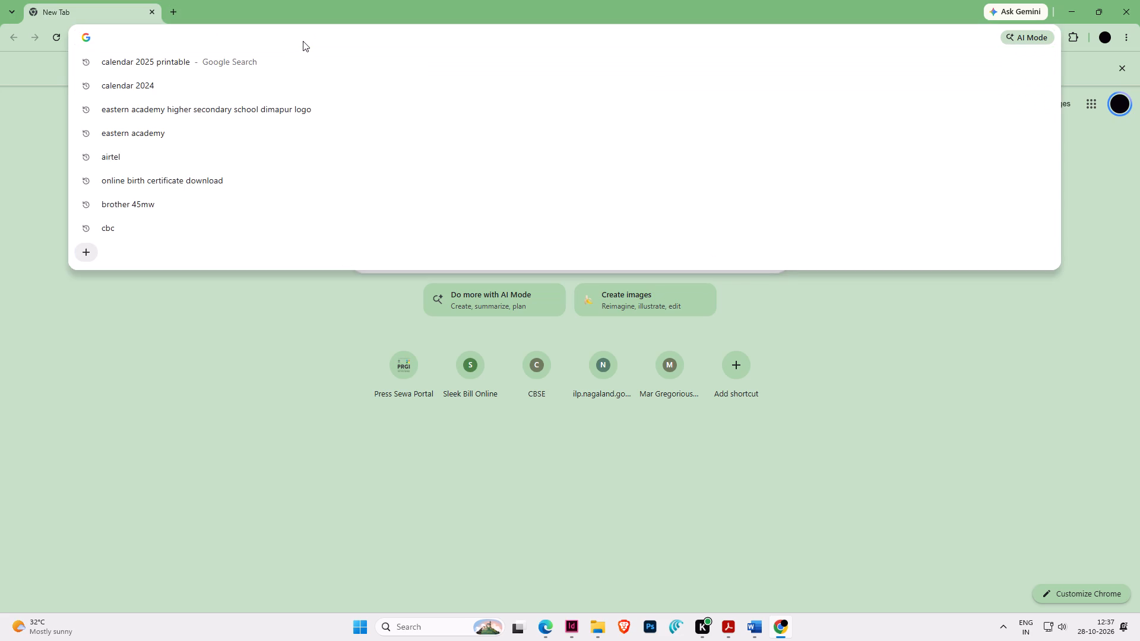
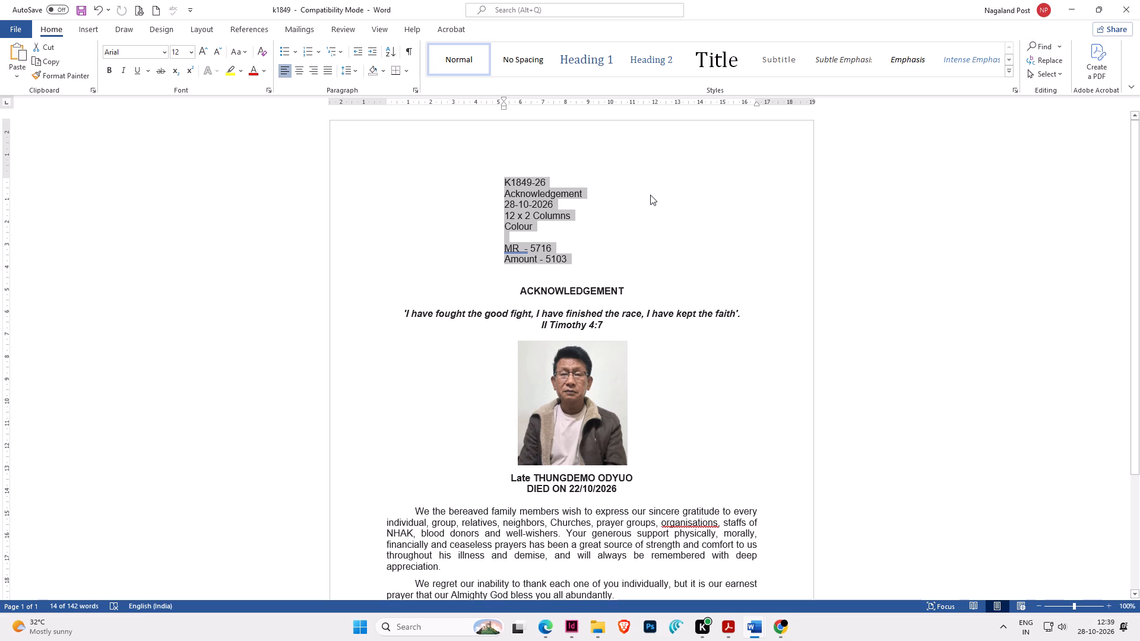
Close the k1849 acknowledgement advertisement document in Word.
left_click(1124, 9)
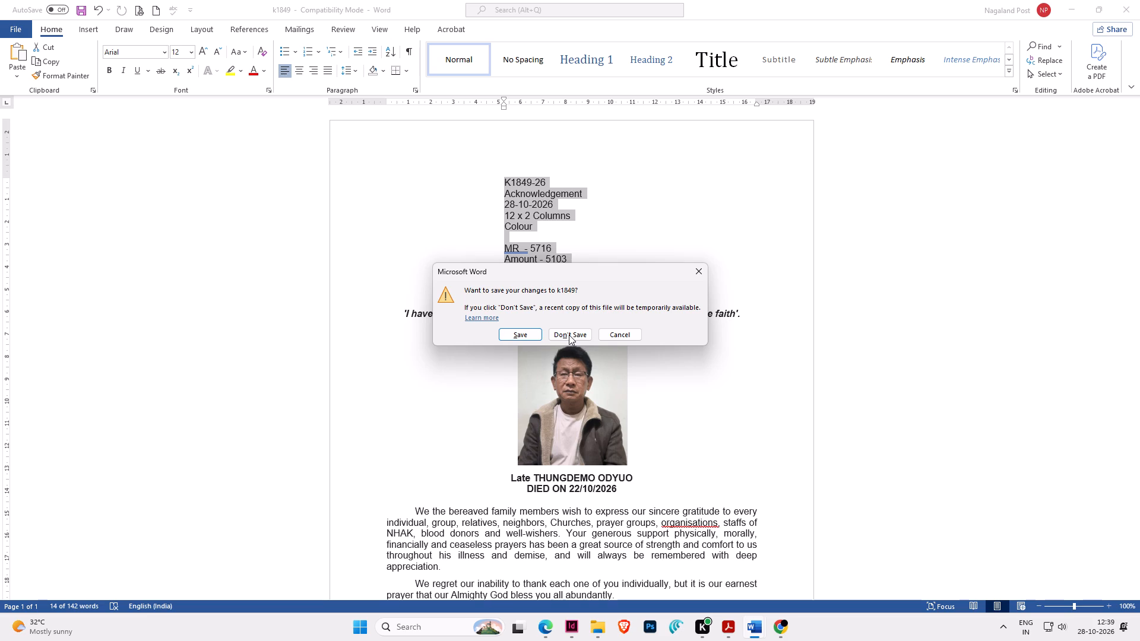
Save the changes to the k1849 acknowledgement document as it closes.
left_click(518, 337)
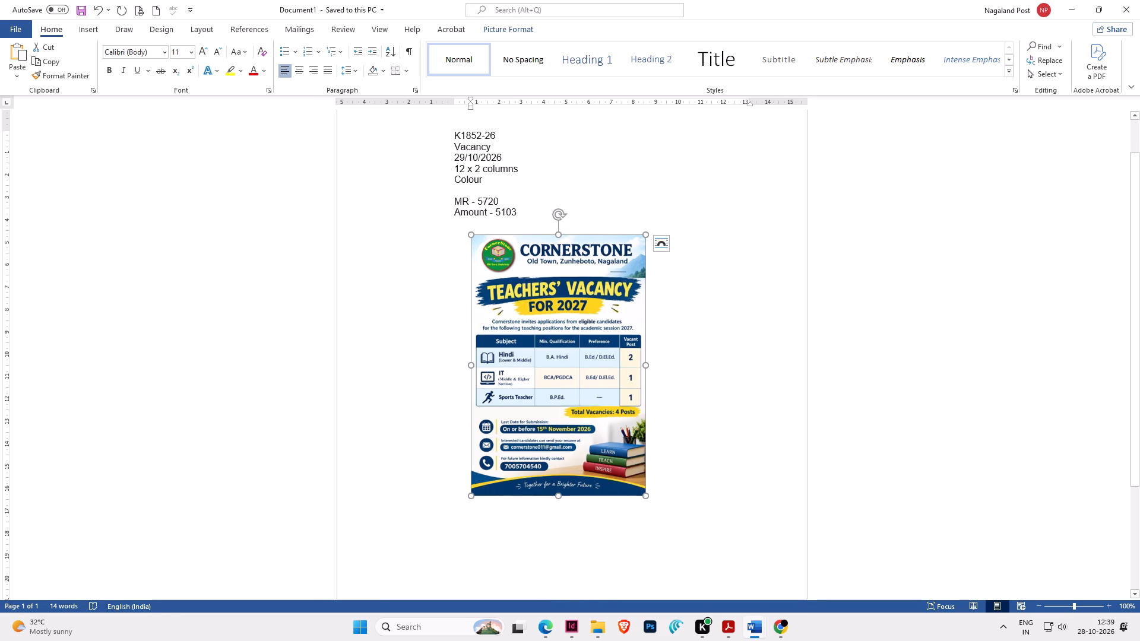
Close the unsaved K1852-26 teachers' vacancy advertisement document.
left_click(1122, 8)
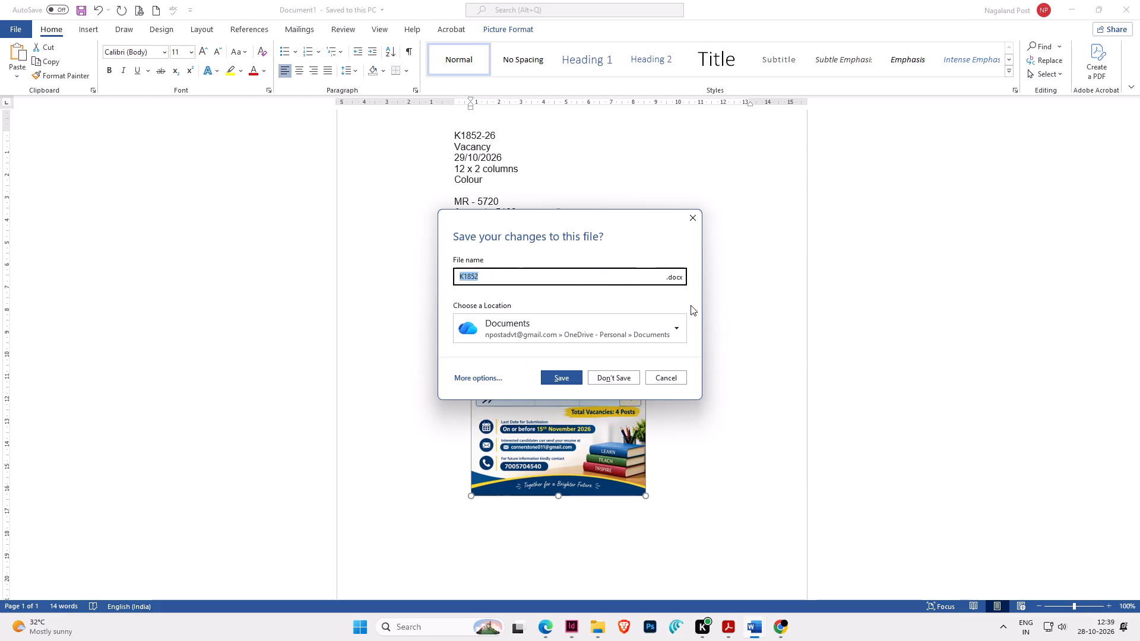
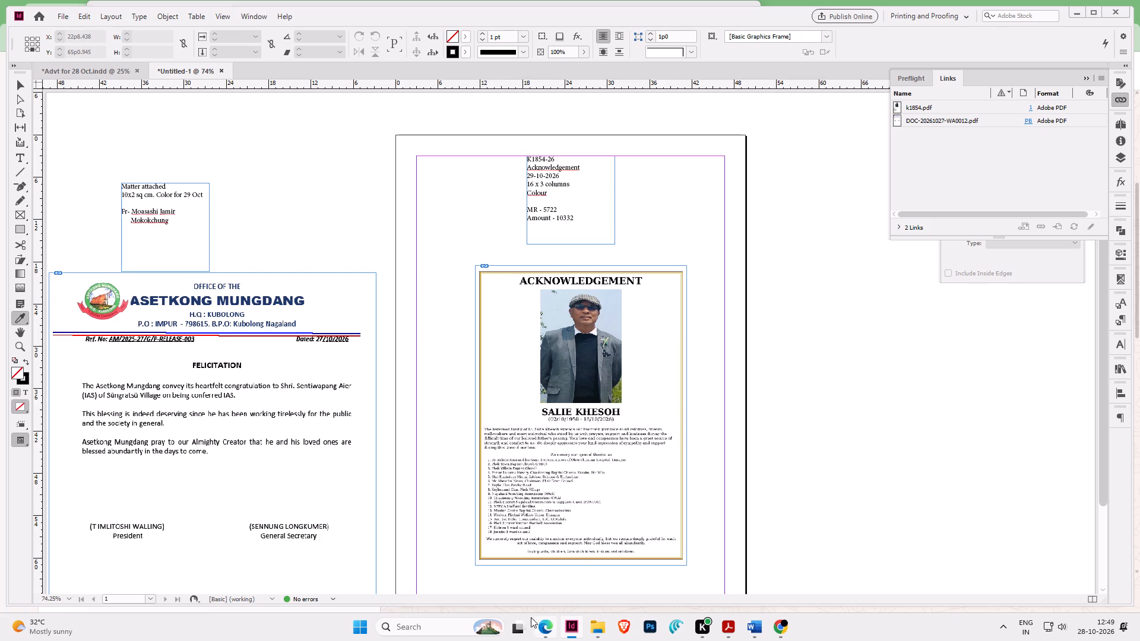
Move the K1854-26 details text and acknowledgement advertisement together off the page onto the pasteboard in InDesign.
left_click(21, 85)
left_click(345, 170)
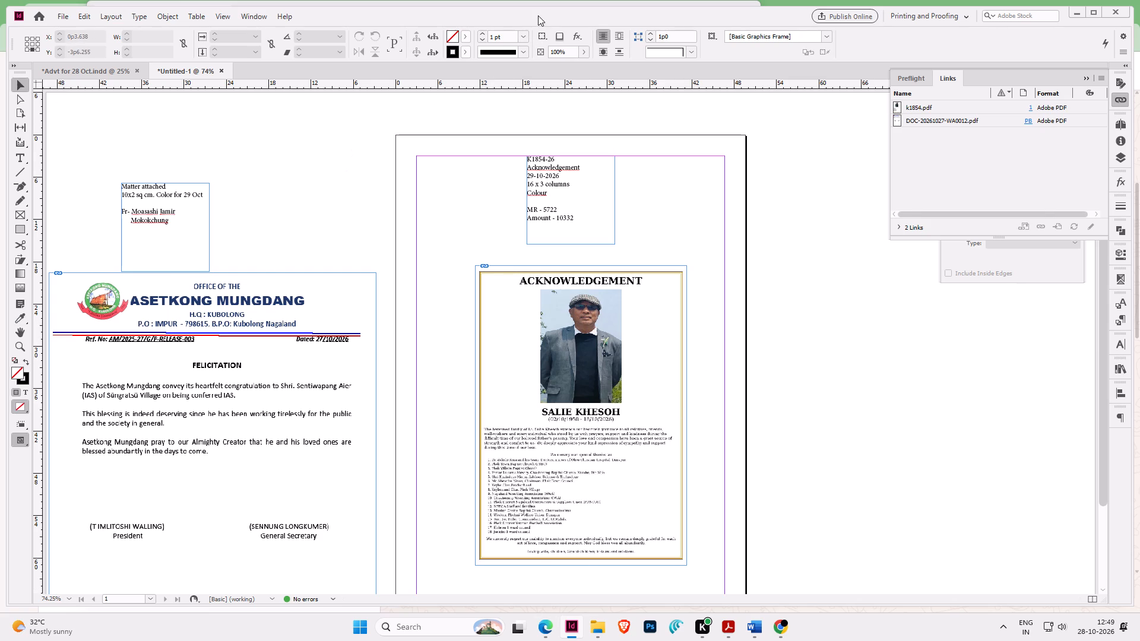
double_click(538, 15)
left_click_drag(751, 156, 602, 372)
left_click_drag(632, 458, 647, 458)
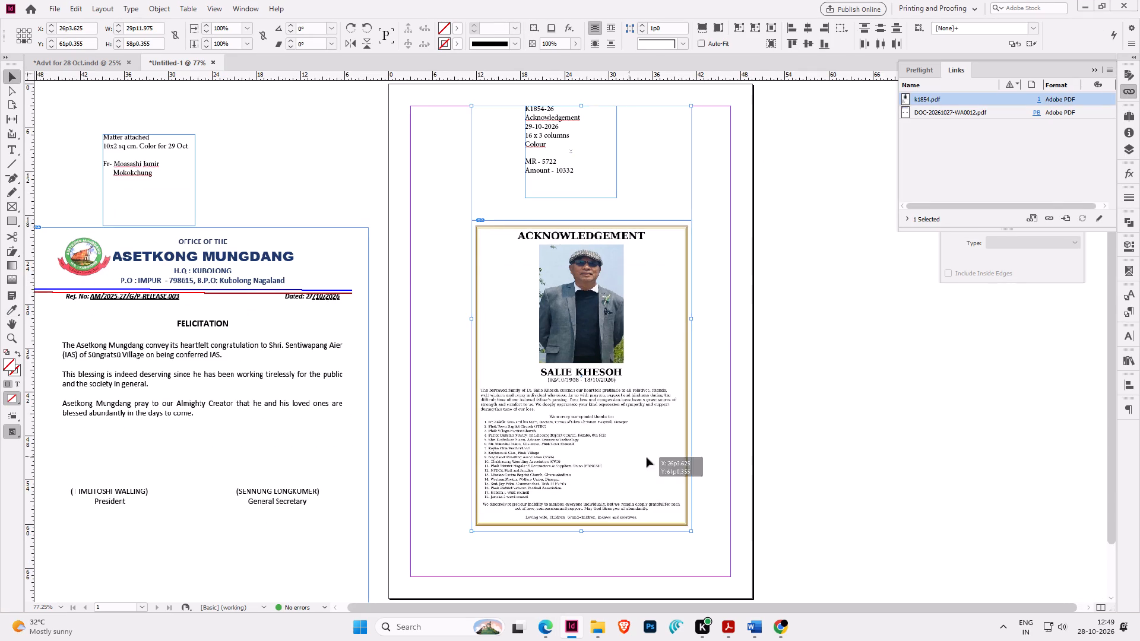
left_click_drag(647, 458, 933, 488)
Place the 13th DEATH ANNIVERSARY PDF from the 29 Oct folder into the InDesign document and position it on the emptied page.
left_click(593, 627)
left_click(540, 440)
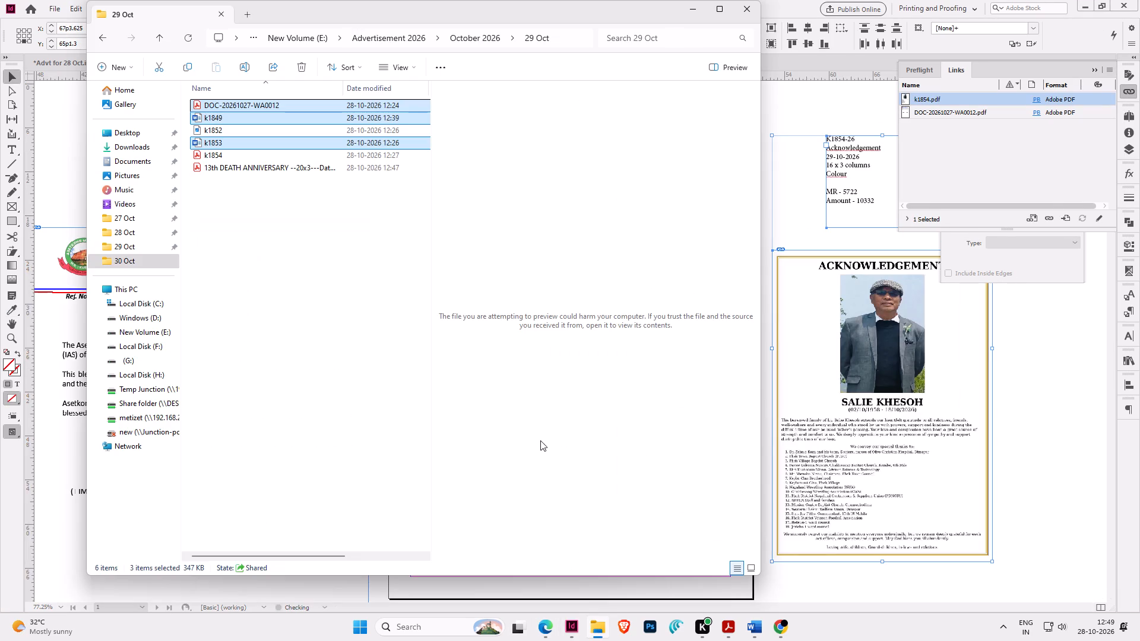
left_click(234, 167)
left_click_drag(227, 166, 628, 276)
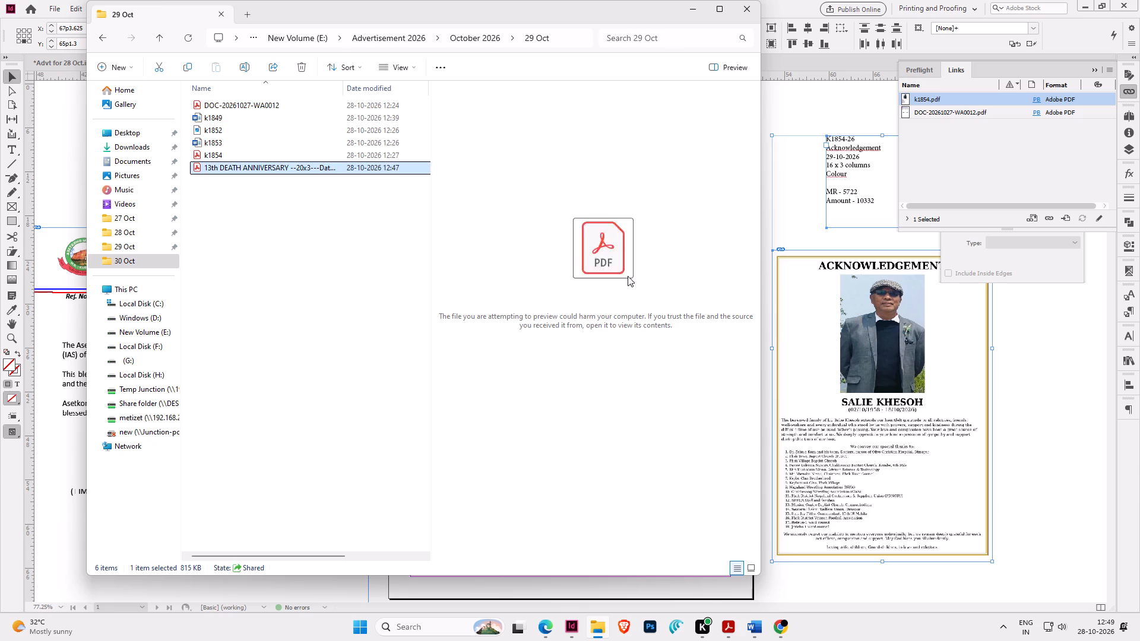
left_click_drag(628, 276, 796, 120)
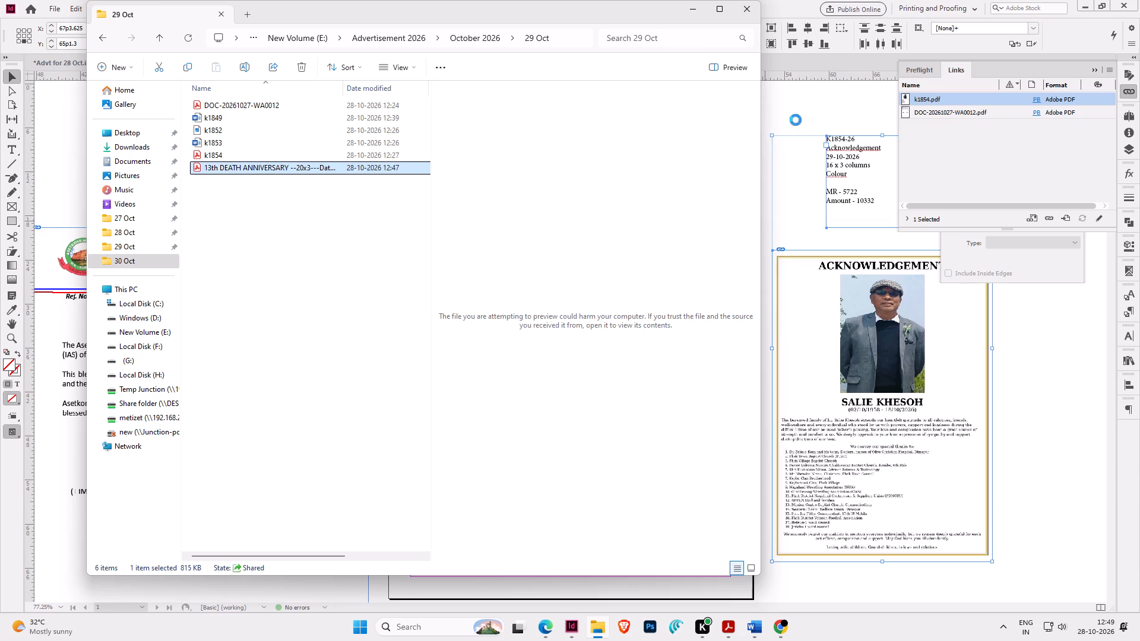
left_click(798, 112)
left_click_drag(841, 152, 508, 180)
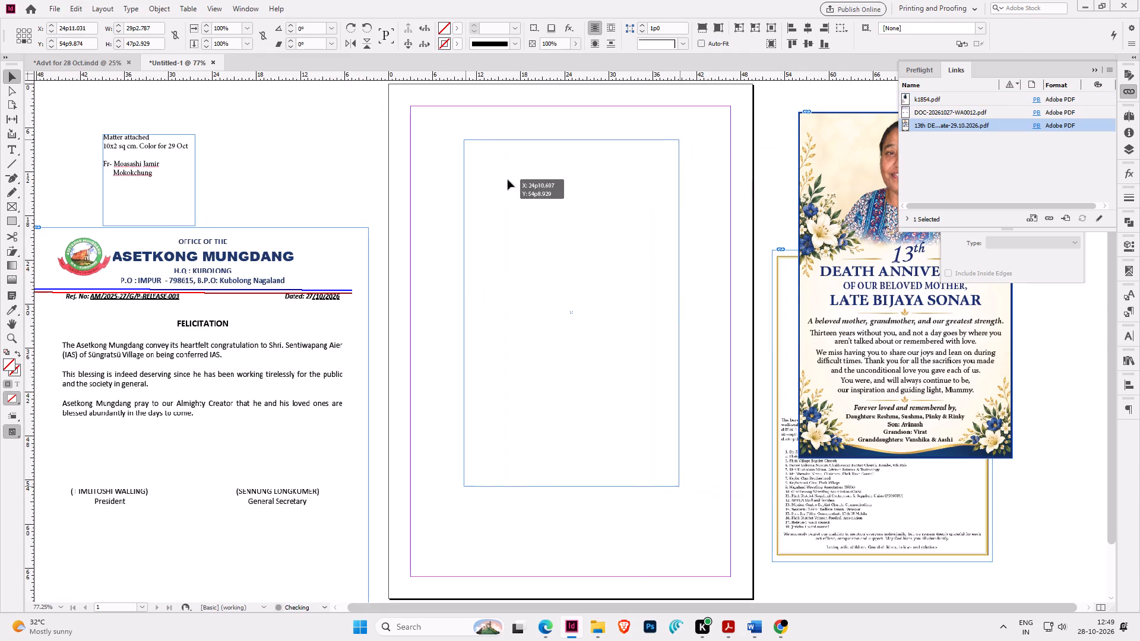
left_click_drag(508, 180, 507, 179)
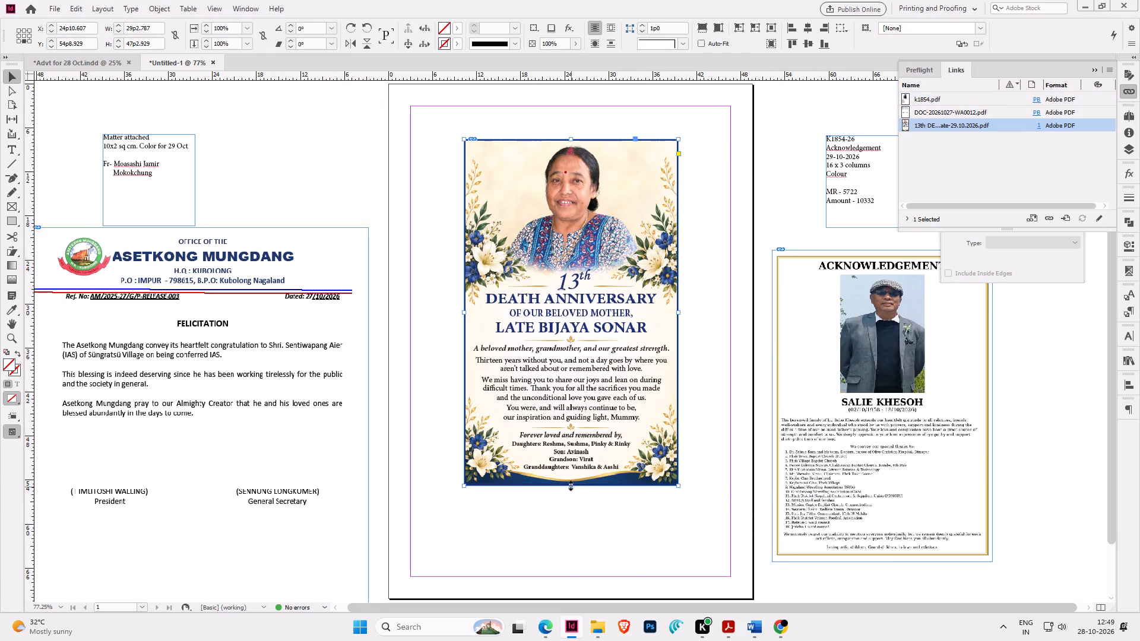
Slightly reduce the height of the death anniversary advertisement from its bottom edge, keeping its width, and deselect it.
left_click_drag(571, 485, 572, 475, "ctrl")
left_click(578, 500)
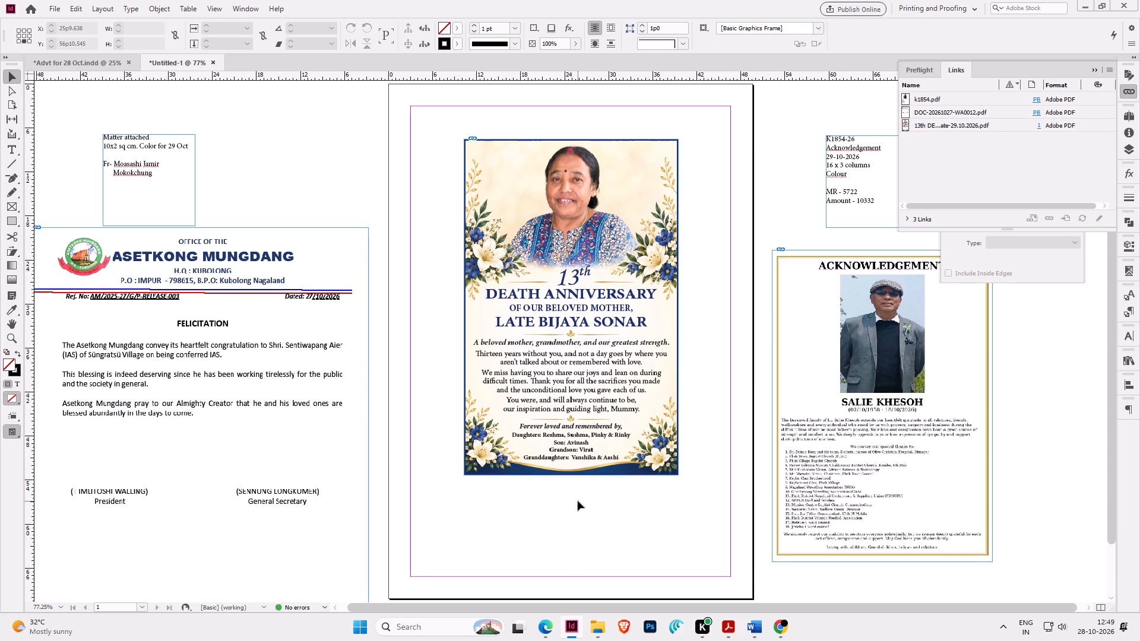
left_click(577, 499)
Print one copy of the death anniversary advertisement page on the KONICA MINOLTA 185en (Copy 3) printer.
key("ctrl+p")
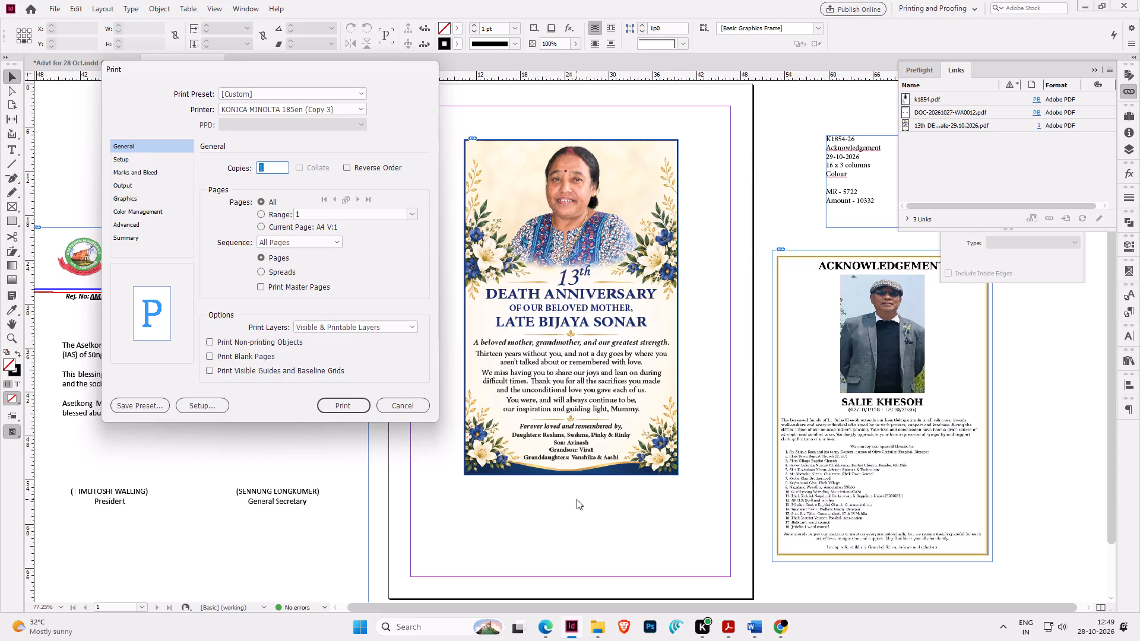
left_click(330, 407)
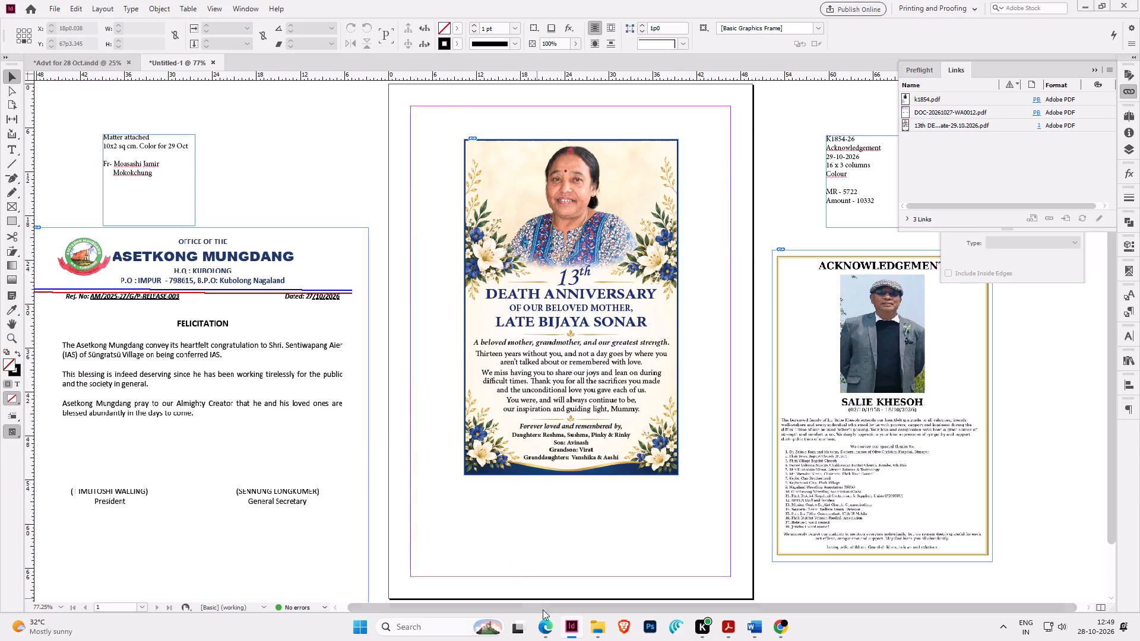